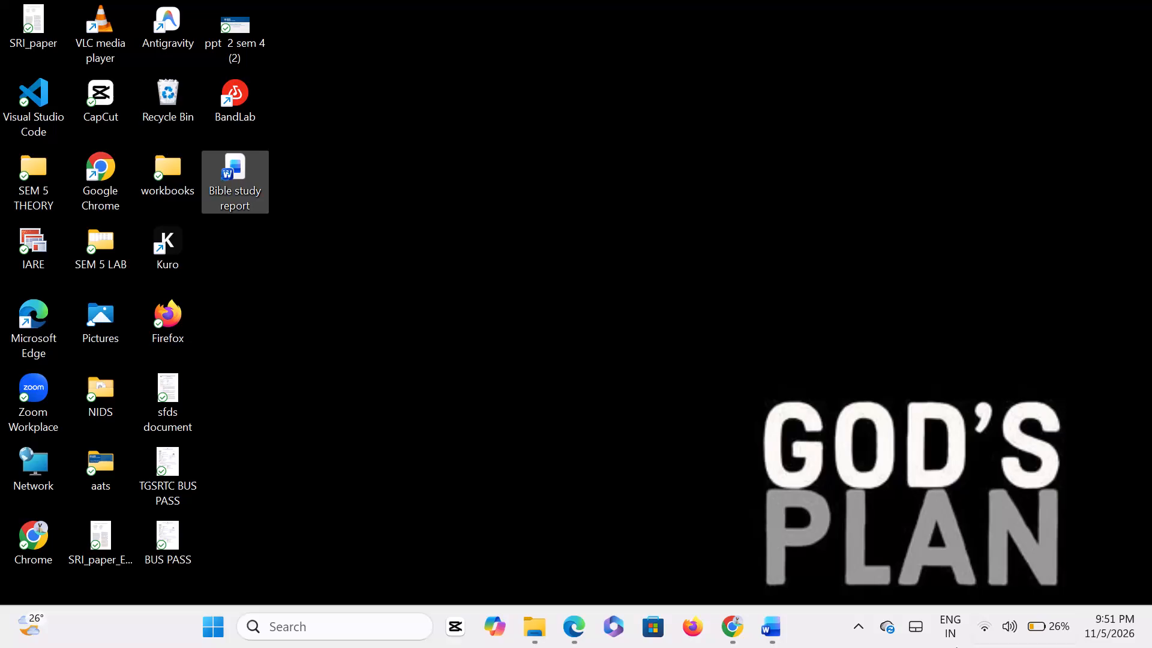
Switch to the open Bible study report in Word and review it from the title headings through the plan table.
{"action": "left_click", "coordinate": [765, 626]}
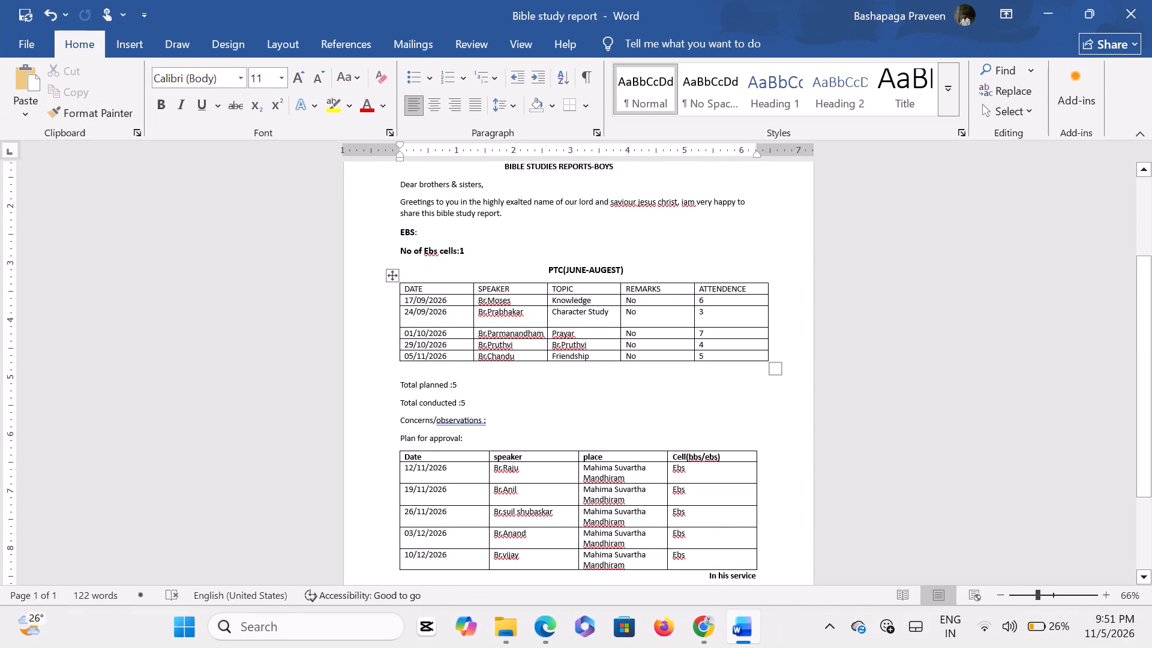
{"action": "scroll", "coordinate": [512, 316], "scroll_direction": "up", "scroll_amount": 1}
{"action": "scroll", "coordinate": [512, 316], "scroll_direction": "down", "scroll_amount": 1}
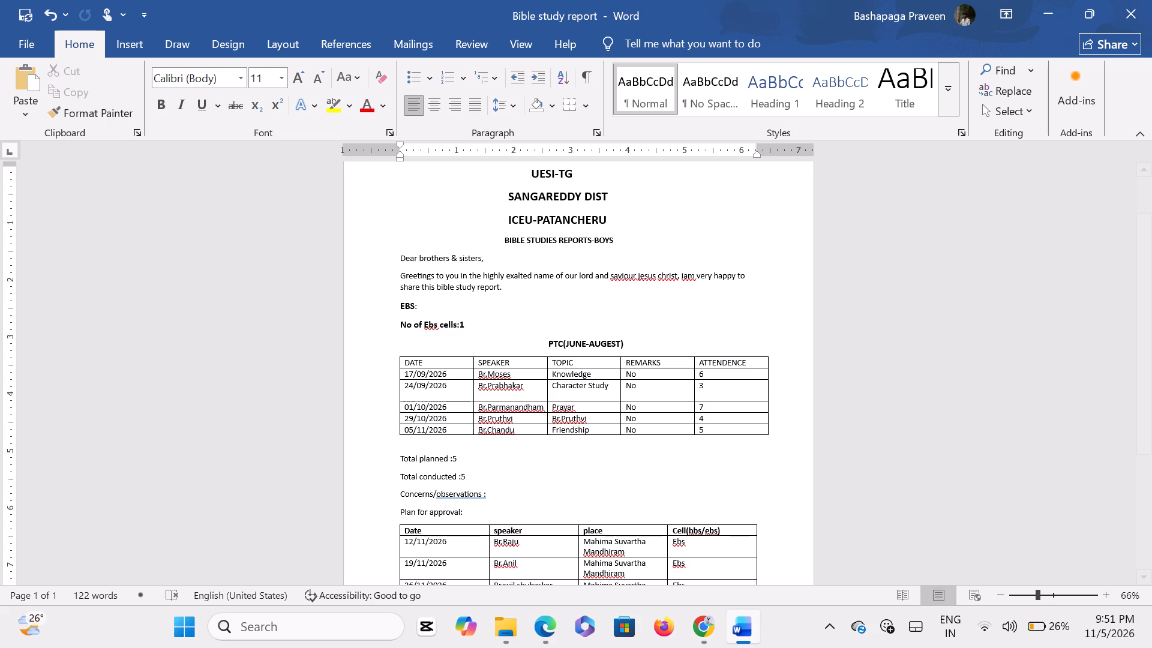
{"action": "key", "text": "Right"}
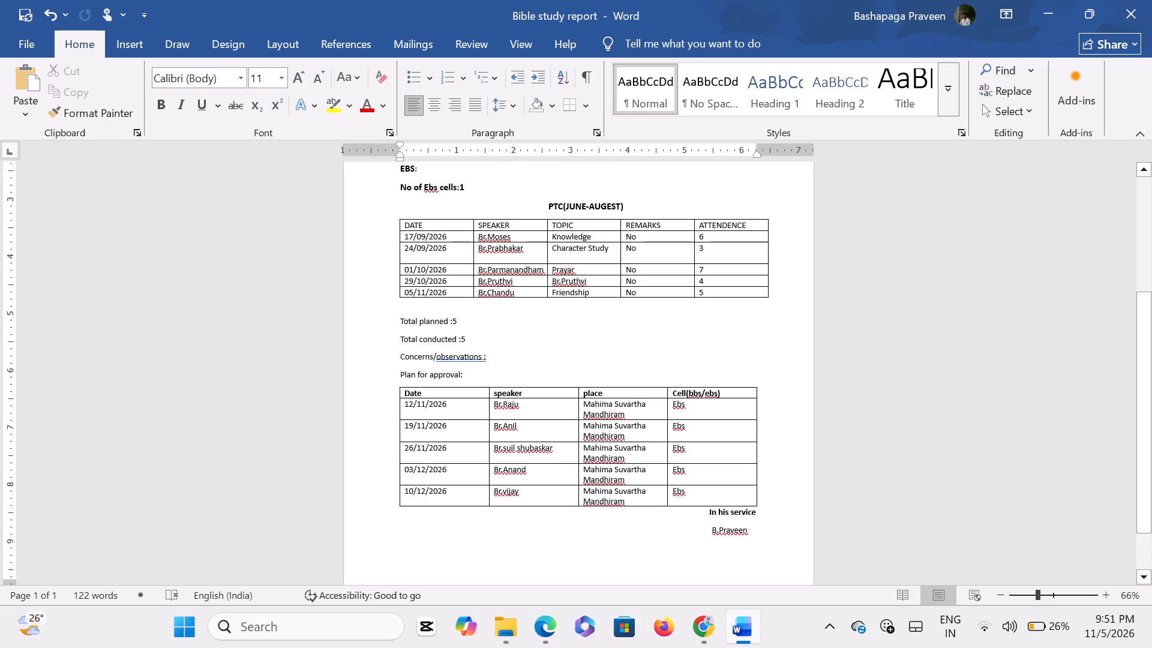
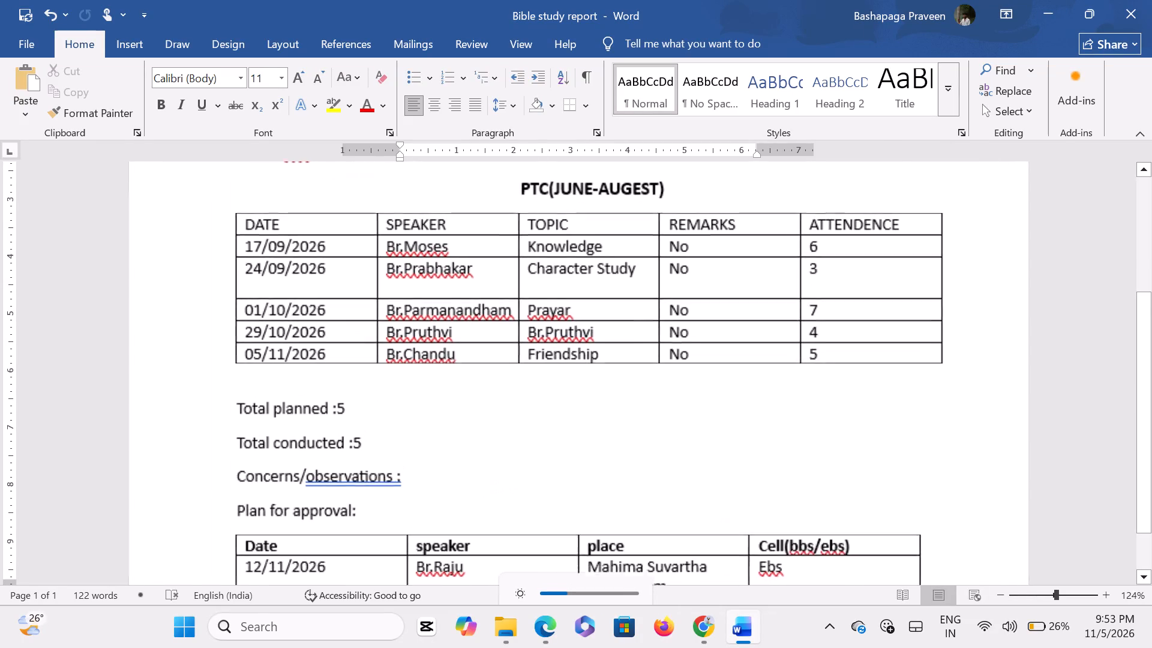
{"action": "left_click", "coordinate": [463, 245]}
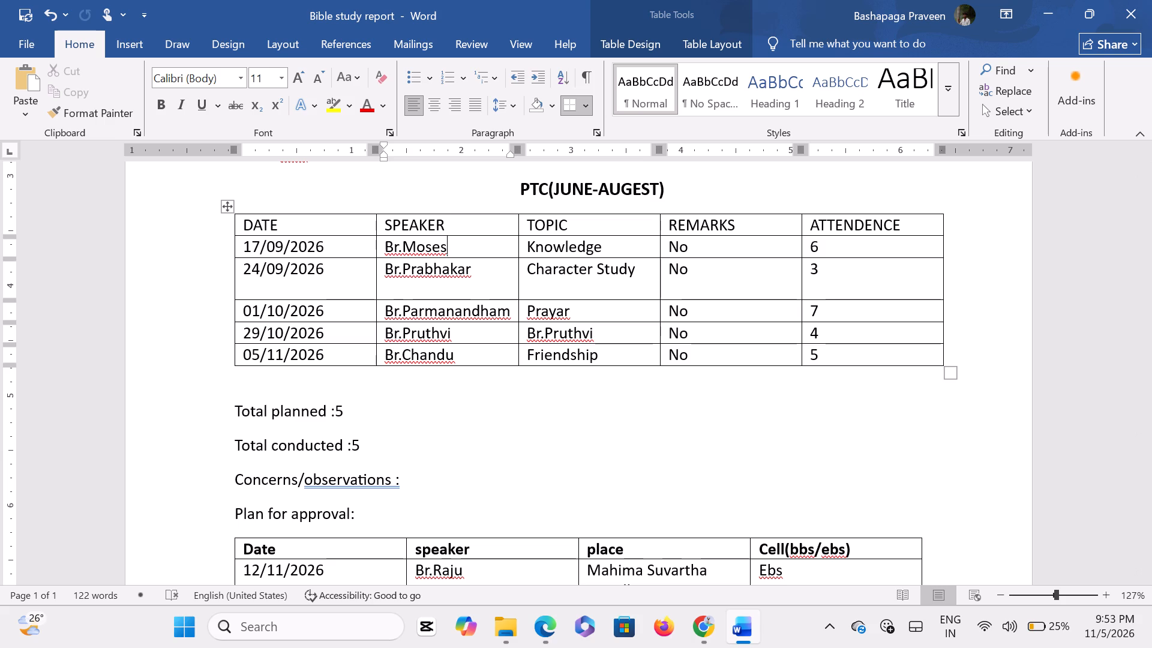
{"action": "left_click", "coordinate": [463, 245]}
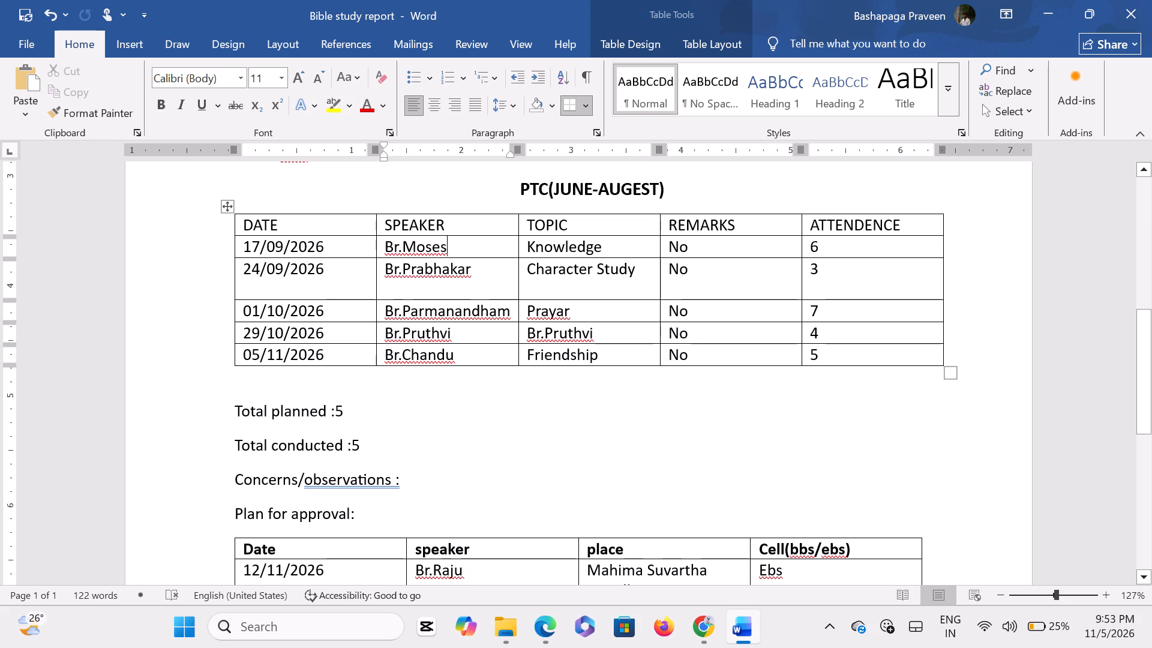
Change the day in the last date of the PTC session table so it reads 08/11/2026.
{"action": "left_click", "coordinate": [259, 353]}
{"action": "key", "text": "BackSpace"}
{"action": "key", "text": "8"}
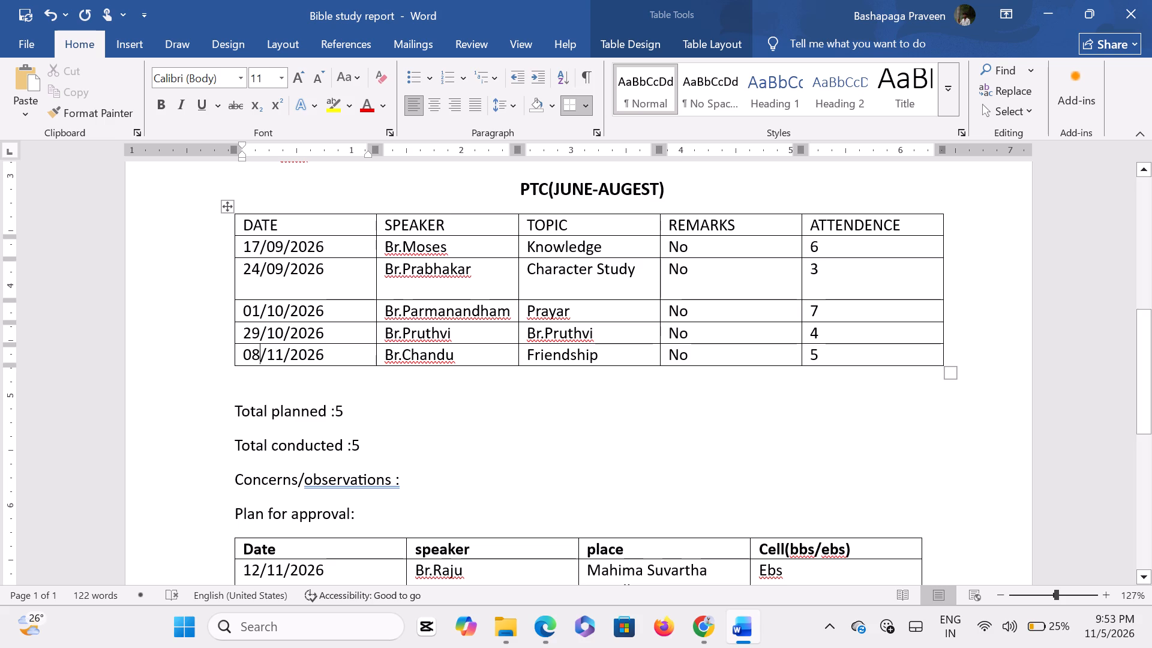
Clear the speaker's name after "Br." in the last row of the PTC session table.
{"action": "left_click", "coordinate": [469, 353]}
{"action": "key", "text": "BackSpace"}
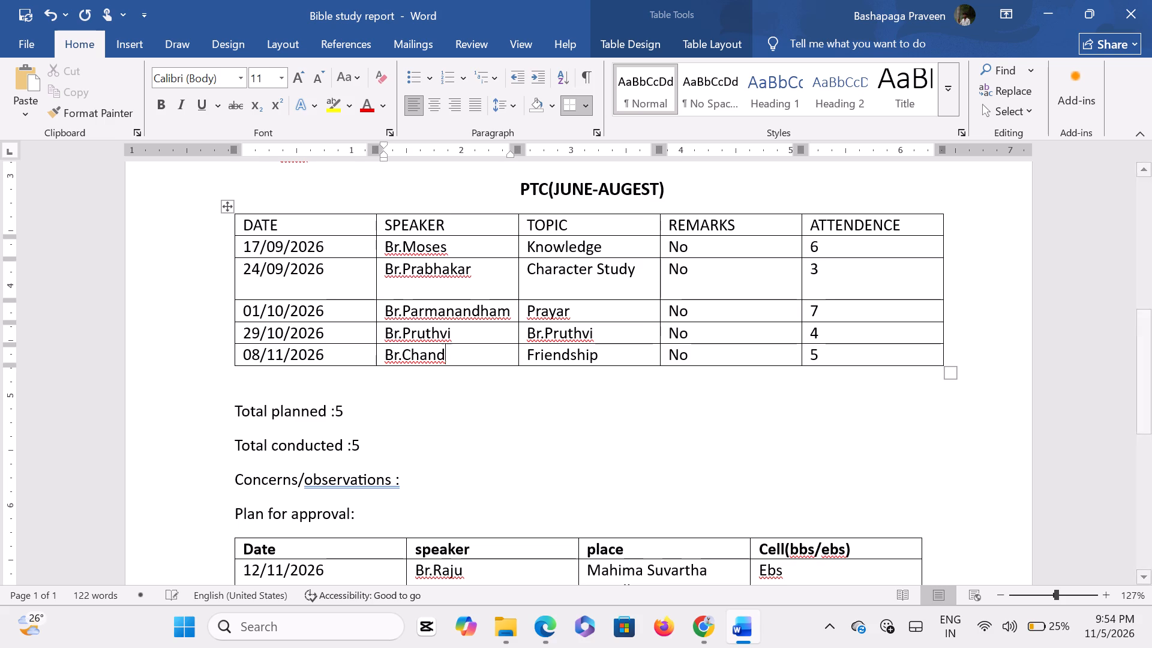
{"action": "key", "text": "BackSpace"}
{"action": "key", "text": "BackSpace"}
{"action": "key", "text": "BackSpace"}
{"action": "key", "text": "BackSpace"}
{"action": "key", "text": "BackSpace"}
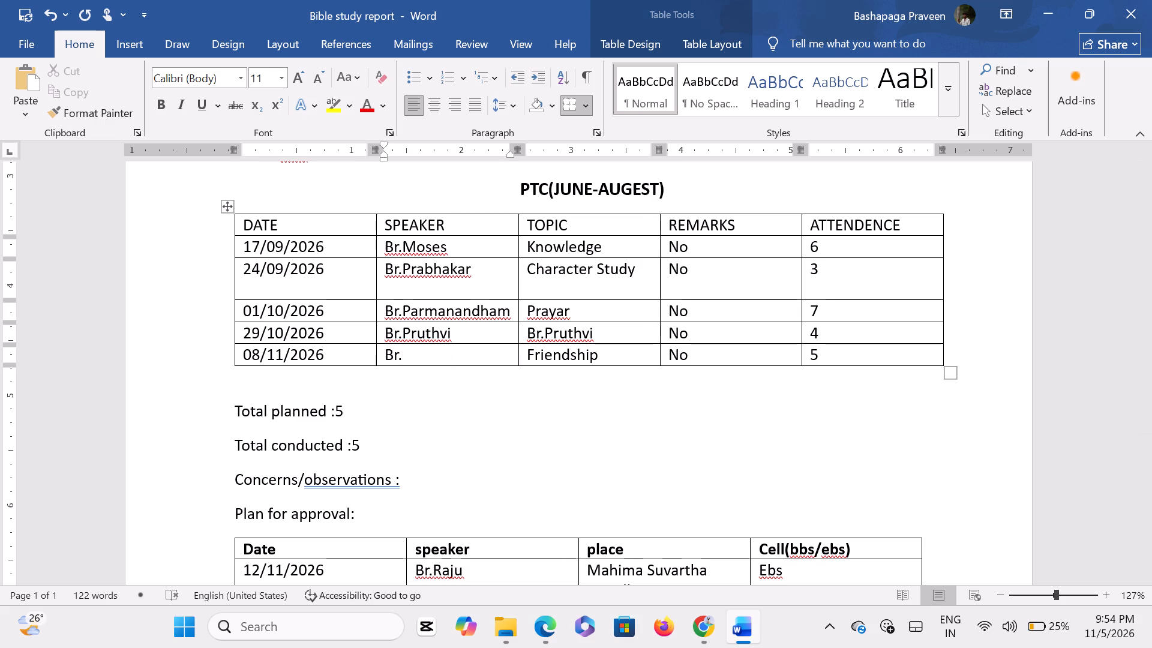
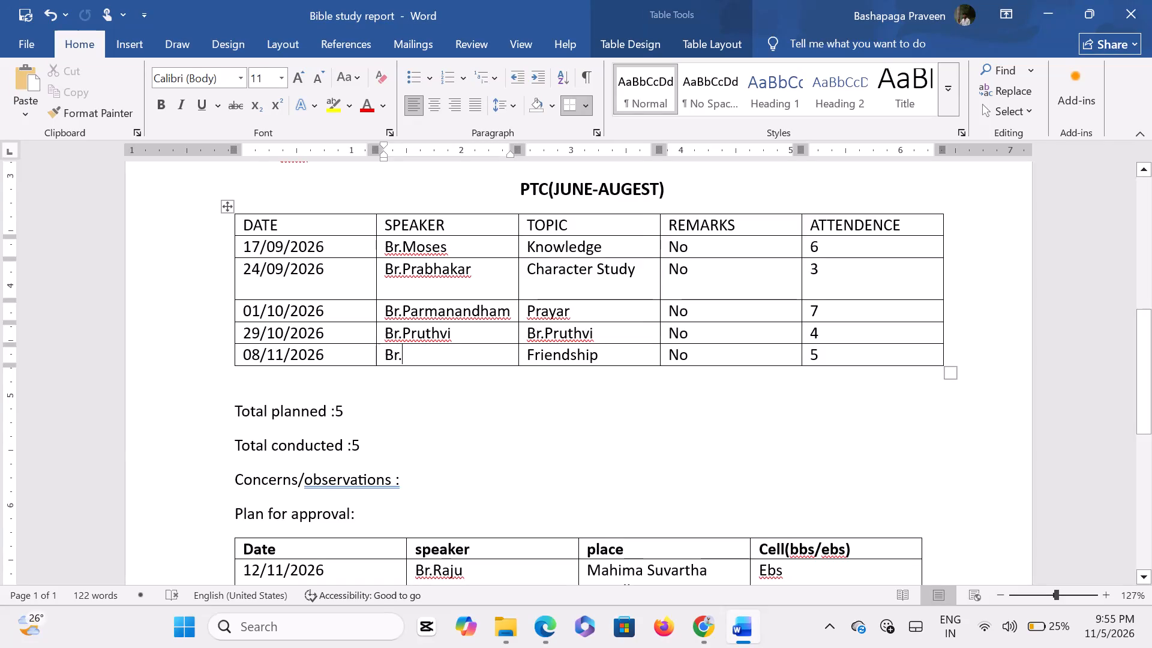
Change the date in the last row of the PTC session table to 25/10/2026.
{"action": "left_click", "coordinate": [259, 353]}
{"action": "key", "text": "BackSpace"}
{"action": "key", "text": "BackSpace"}
{"action": "type", "text": "25"}
{"action": "key", "text": "Right"}
{"action": "key", "text": "Right"}
{"action": "key", "text": "Right"}
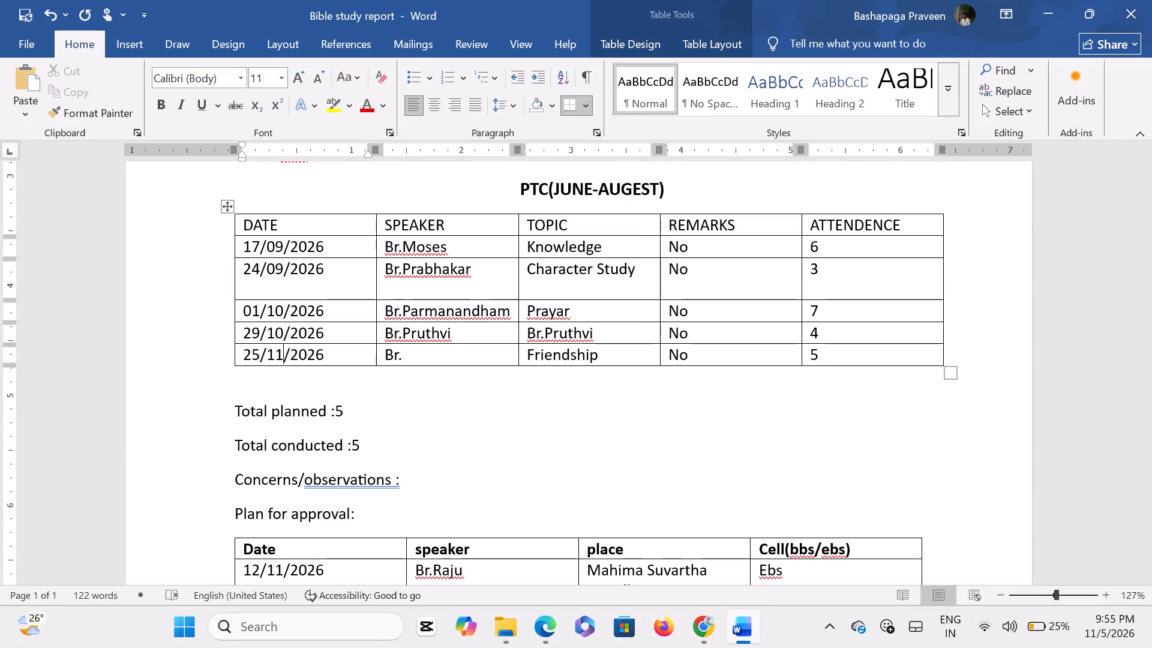
{"action": "key", "text": "BackSpace"}
{"action": "key", "text": "0"}
Complete the speaker in the last row of the PTC table as Br.Rakesh.
{"action": "left_click", "coordinate": [411, 354]}
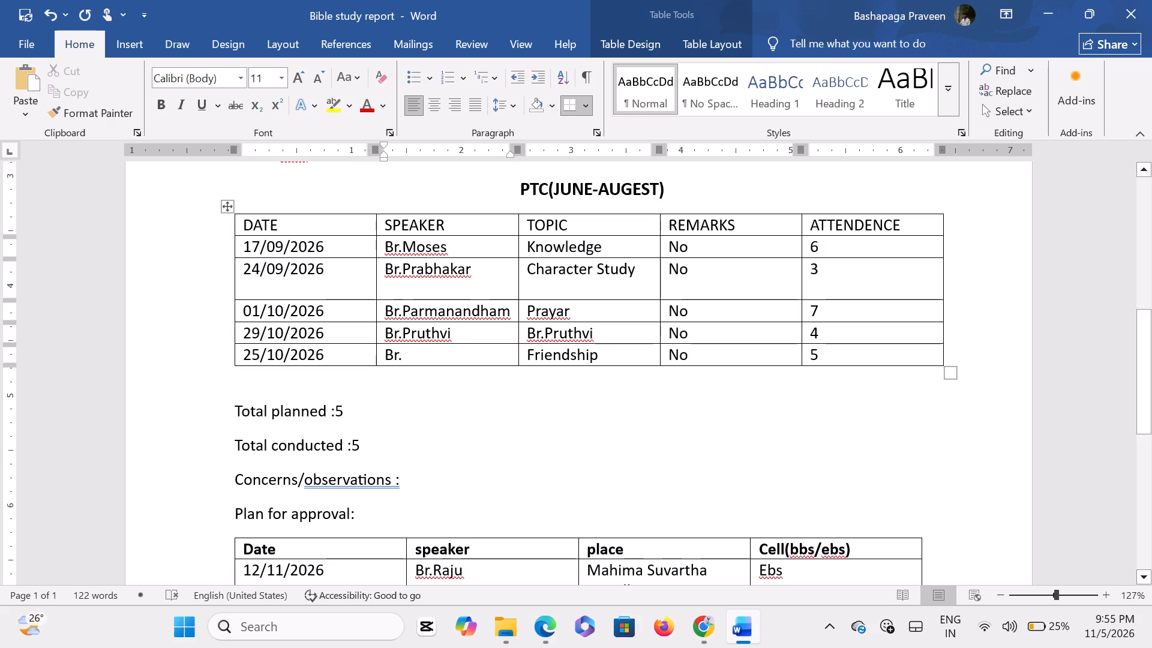
{"action": "type", "text": "Ra"}
{"action": "type", "text": "kesh"}
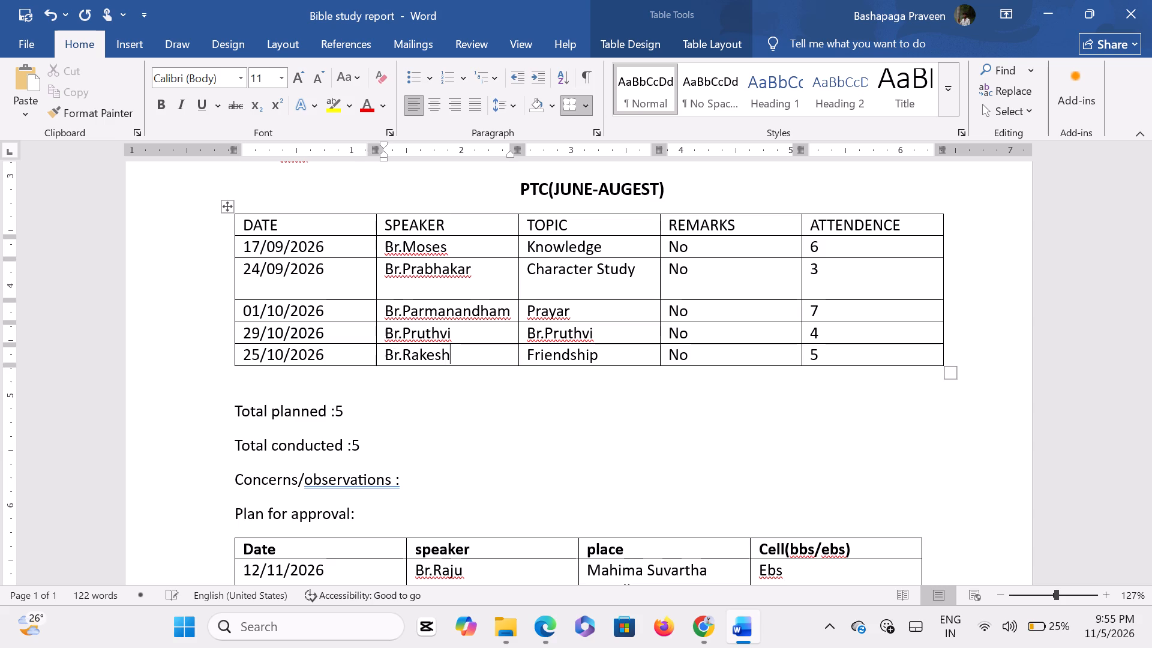
Replace the topic in the last row of the PTC table with "Temptations".
{"action": "left_click", "coordinate": [601, 355]}
{"action": "key", "text": "BackSpace"}
{"action": "key", "text": "BackSpace"}
{"action": "key", "text": "BackSpace"}
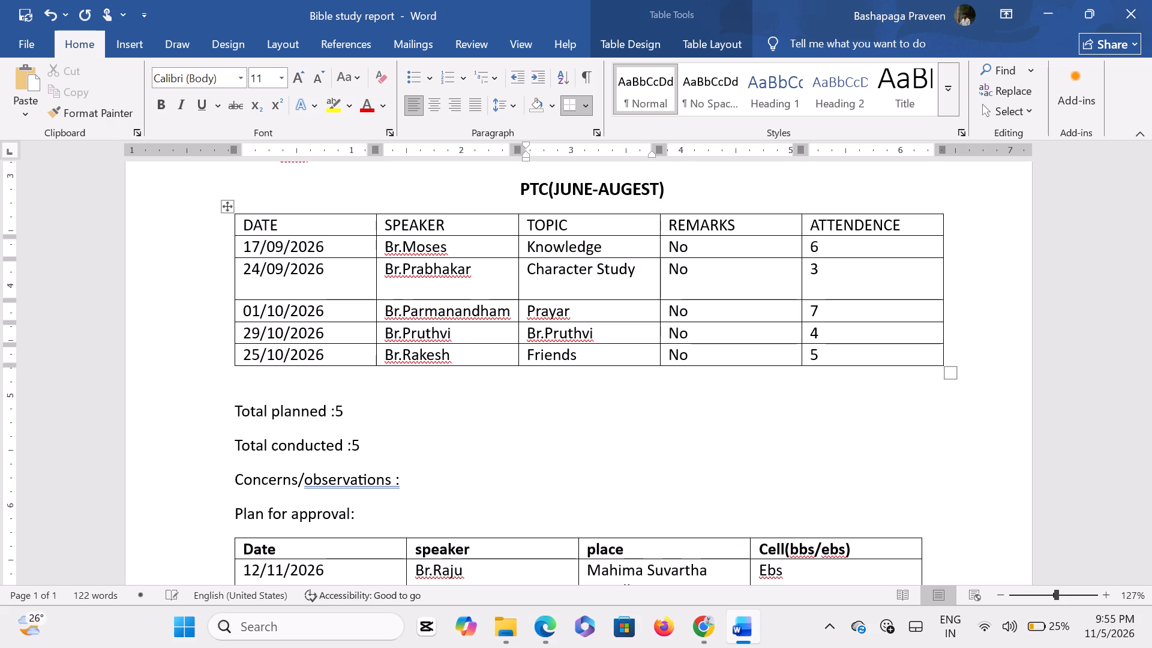
{"action": "key", "text": "BackSpace"}
{"action": "key", "text": "BackSpace"}
{"action": "key", "text": "BackSpace"}
{"action": "key", "text": "BackSpace"}
{"action": "key", "text": "BackSpace"}
{"action": "key", "text": "BackSpace"}
{"action": "key", "text": "BackSpace"}
{"action": "type", "text": "Te"}
{"action": "key", "text": "m"}
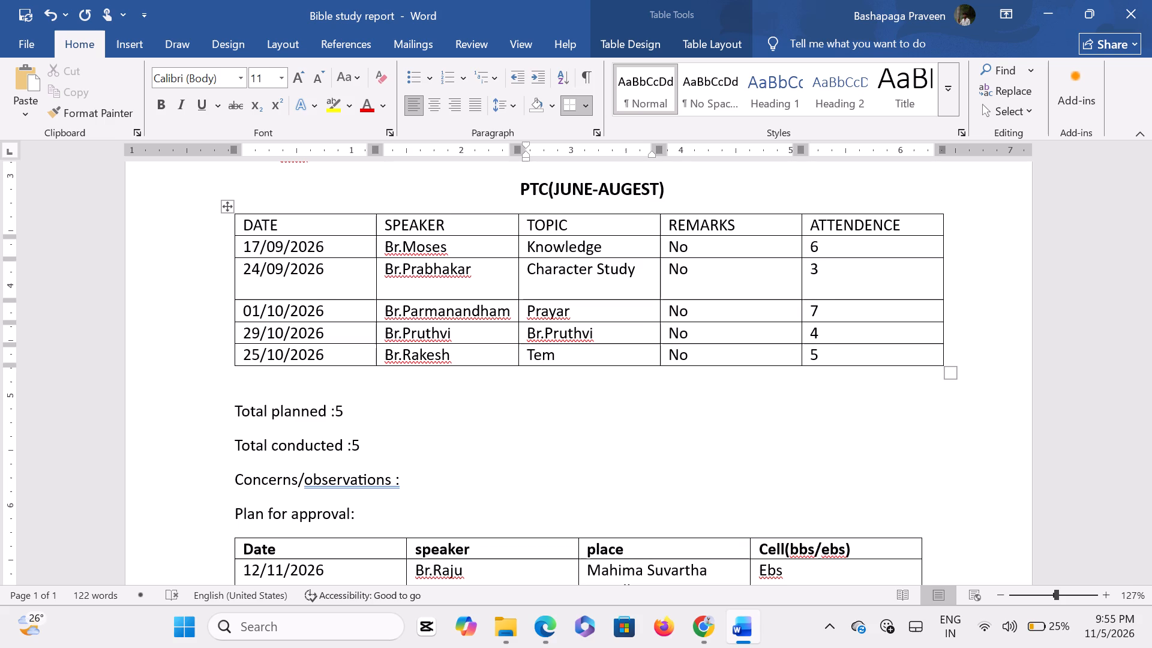
{"action": "type", "text": "pta"}
{"action": "type", "text": "tions"}
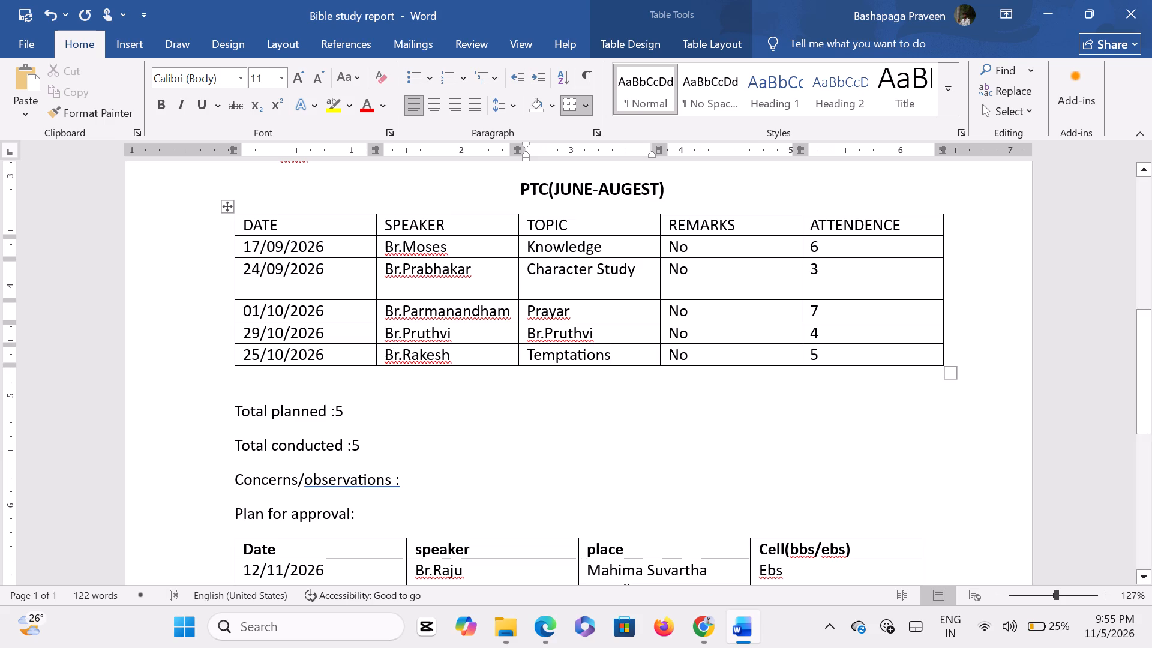
Set the attendance in the 25/10/2026 row of the PTC table to 1.
{"action": "left_click", "coordinate": [833, 356]}
{"action": "key", "text": "BackSpace"}
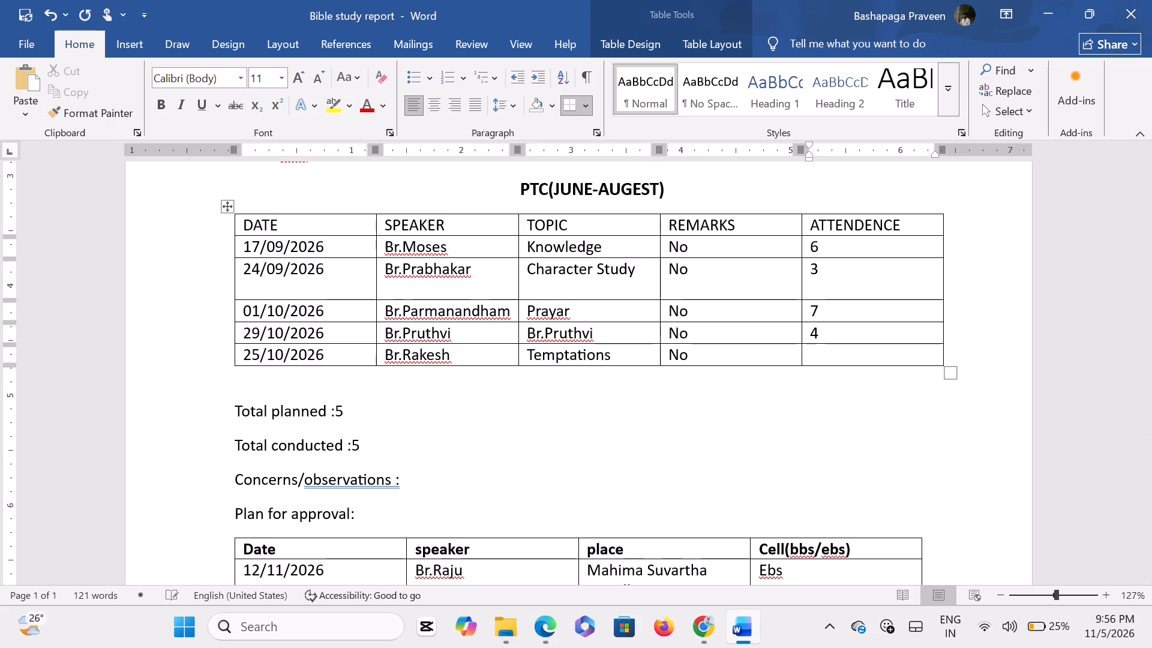
{"action": "key", "text": "1"}
Change the day of the second-to-last date in the PTC table so it reads 18/10/2026.
{"action": "left_click", "coordinate": [257, 340]}
{"action": "key", "text": "BackSpace"}
{"action": "key", "text": "BackSpace"}
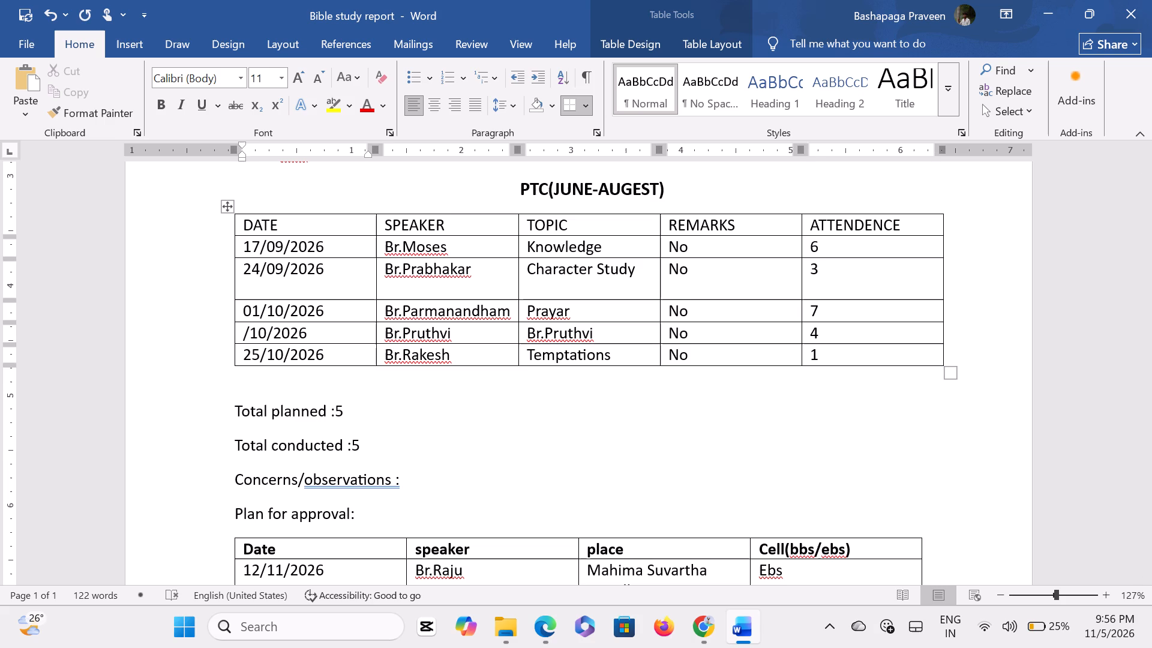
{"action": "type", "text": "18"}
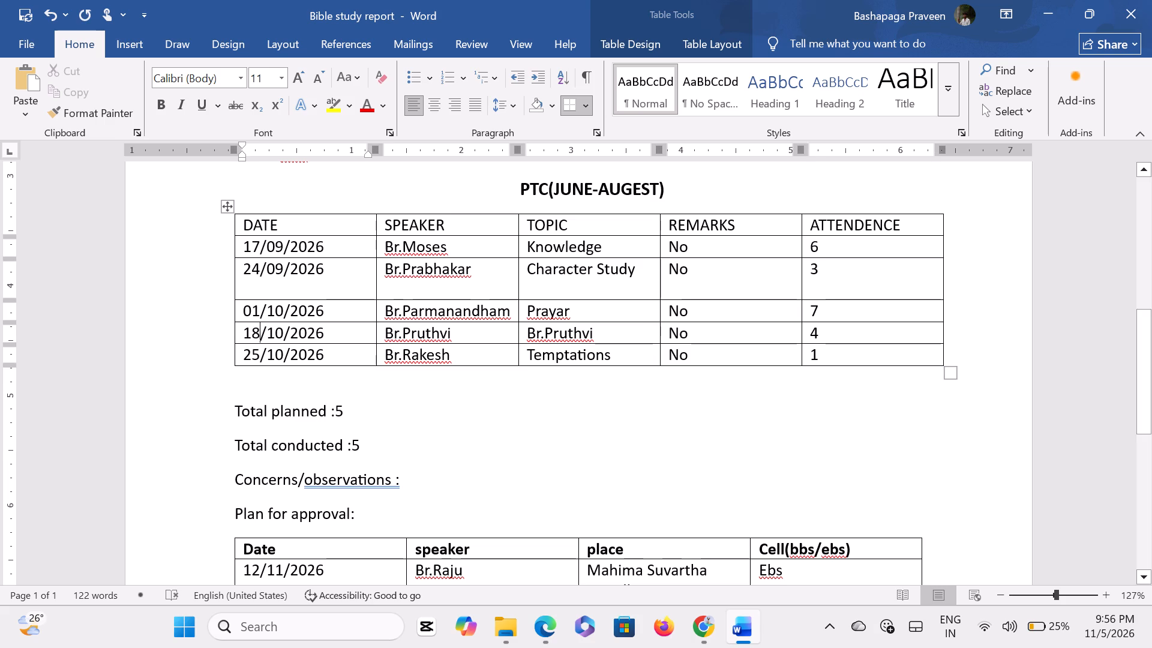
Change the speaker in the 18/10/2026 row of the PTC table to Br.Prabhakar.
{"action": "left_click", "coordinate": [473, 332]}
{"action": "key", "text": "BackSpace"}
{"action": "key", "text": "BackSpace"}
{"action": "key", "text": "BackSpace"}
{"action": "key", "text": "BackSpace"}
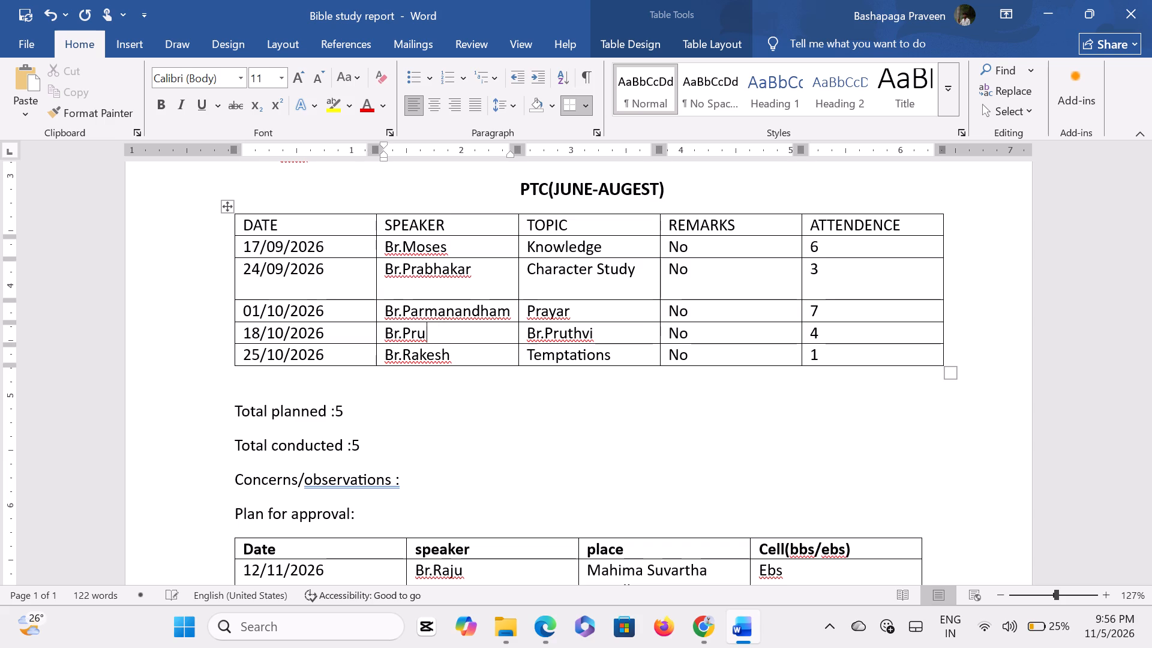
{"action": "key", "text": "BackSpace"}
{"action": "key", "text": "BackSpace"}
{"action": "type", "text": "ra"}
{"action": "type", "text": "bhakar"}
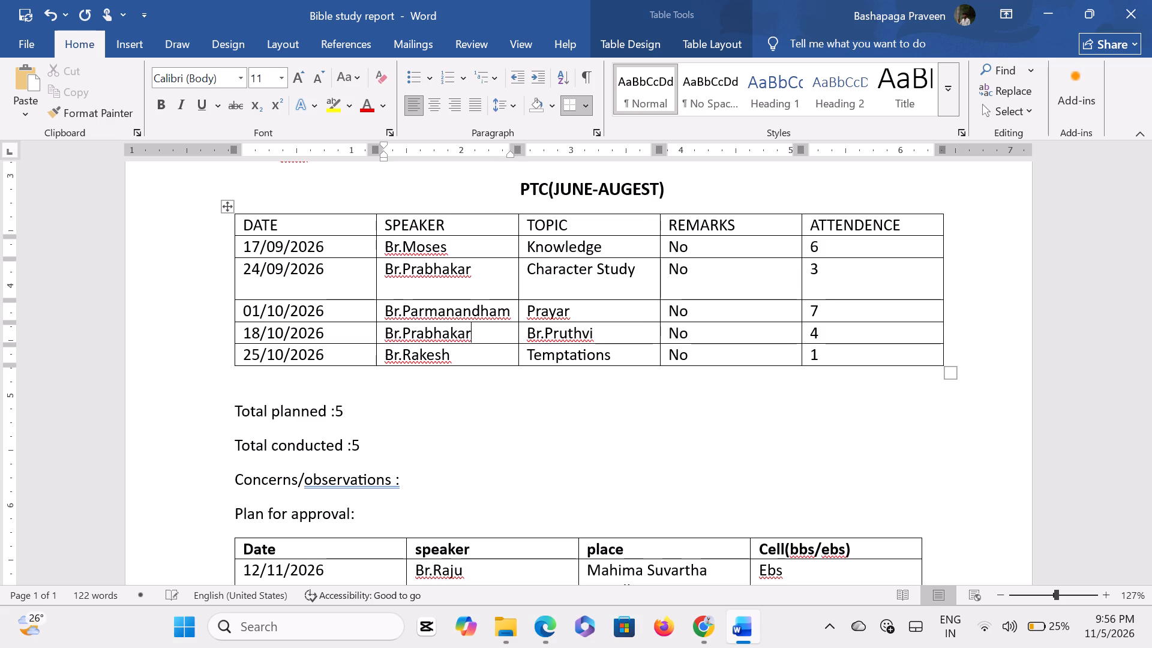
Replace the topic in the 18/10/2026 row of the PTC table with "Quite Time Practice".
{"action": "left_click", "coordinate": [621, 331]}
{"action": "key", "text": "BackSpace"}
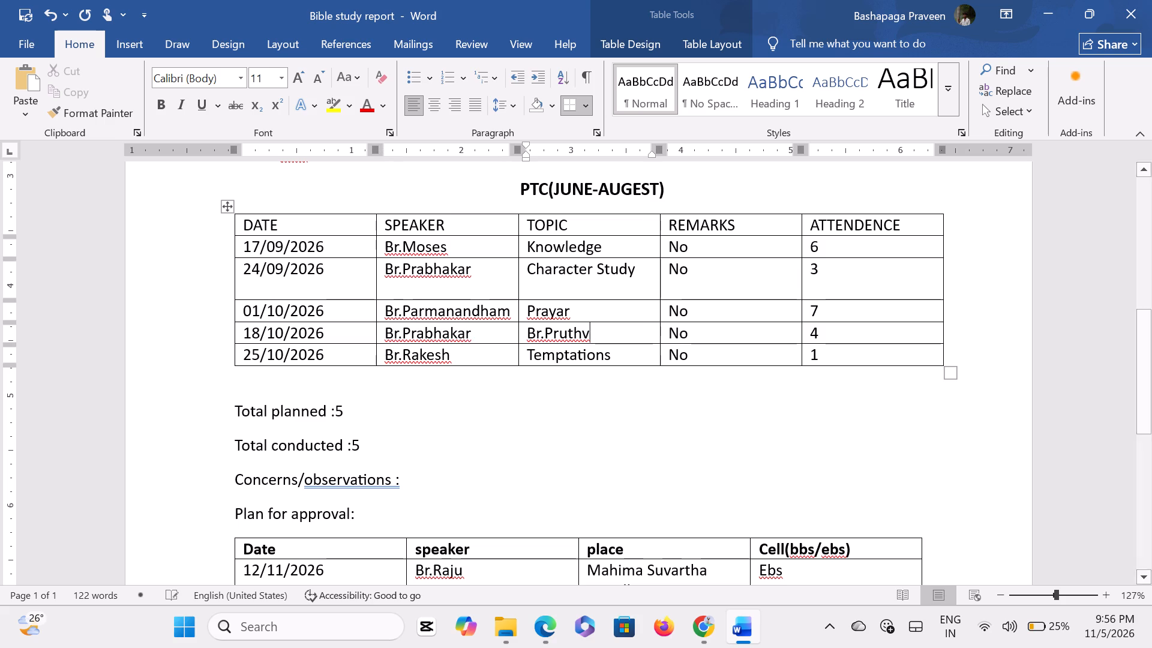
{"action": "key", "text": "BackSpace"}
{"action": "key", "text": "BackSpace"}
{"action": "key", "text": "BackSpace"}
{"action": "key", "text": "BackSpace"}
{"action": "key", "text": "BackSpace"}
{"action": "key", "text": "BackSpace"}
{"action": "key", "text": "BackSpace"}
{"action": "key", "text": "BackSpace"}
{"action": "key", "text": "BackSpace"}
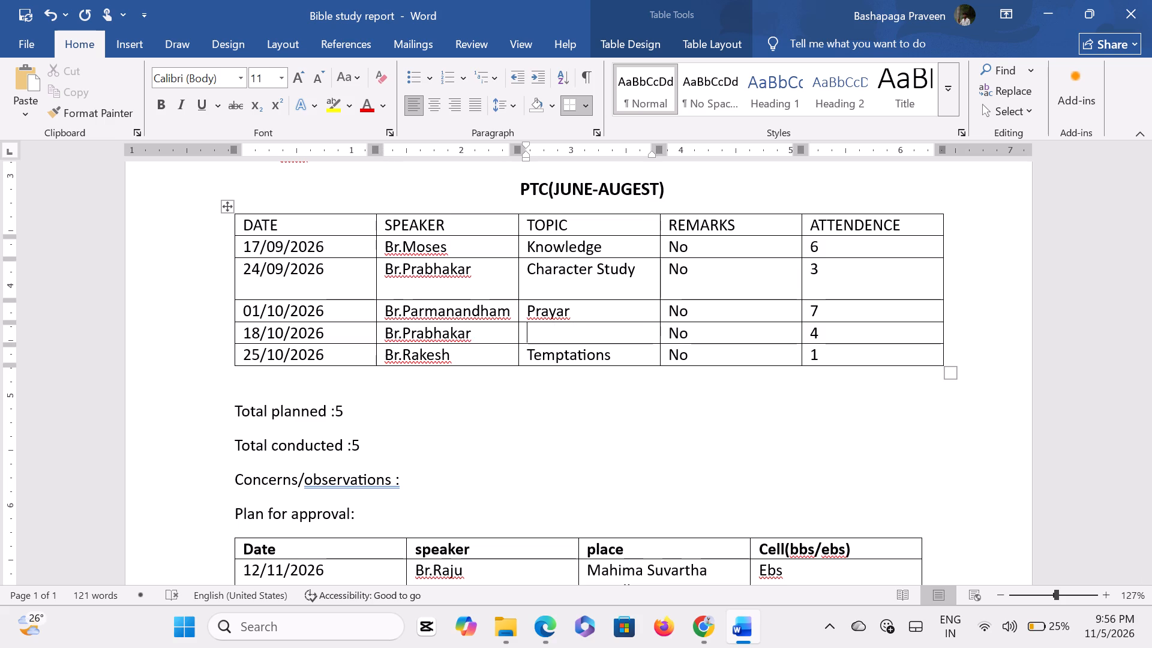
{"action": "type", "text": "Quitw"}
{"action": "key", "text": "BackSpace"}
{"action": "key", "text": "e"}
{"action": "key", "text": "space"}
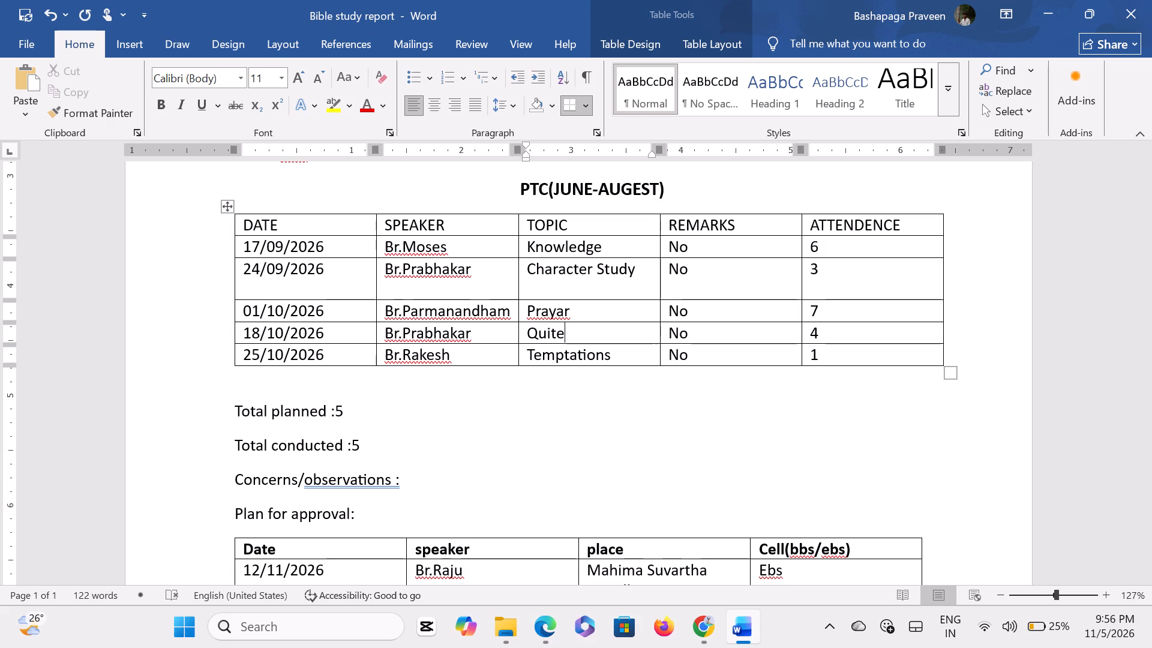
{"action": "type", "text": "Tim"}
{"action": "type", "text": "e"}
{"action": "key", "text": "space"}
{"action": "key", "text": "shift+p"}
{"action": "type", "text": "rac"}
{"action": "type", "text": "ticw"}
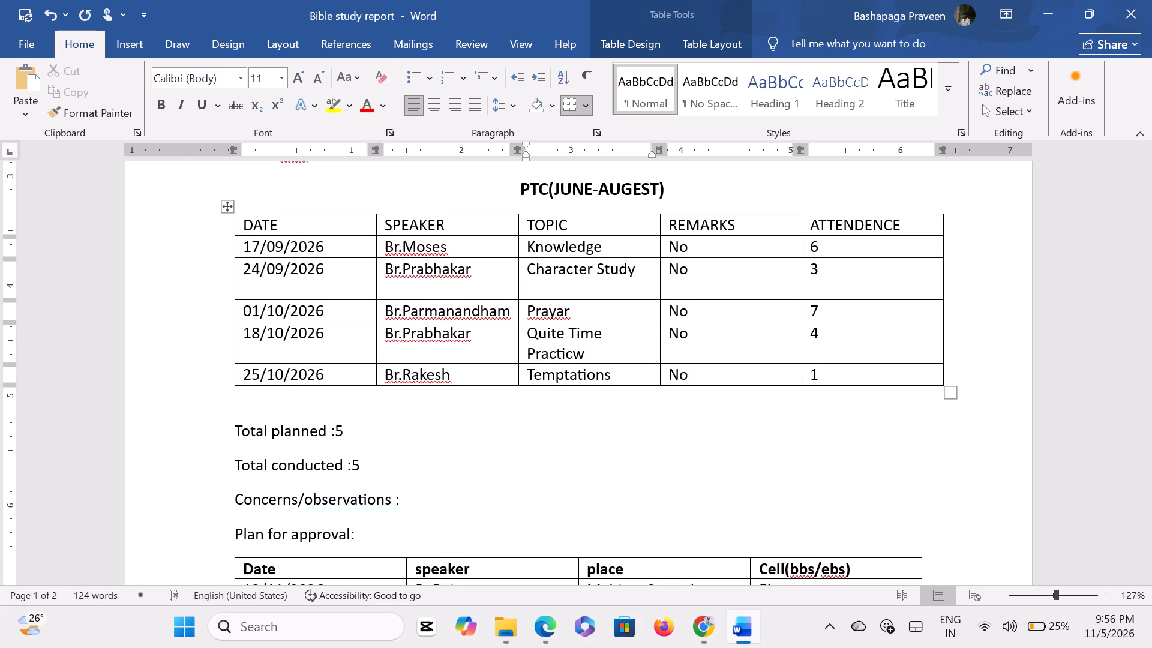
{"action": "key", "text": "BackSpace"}
{"action": "key", "text": "e"}
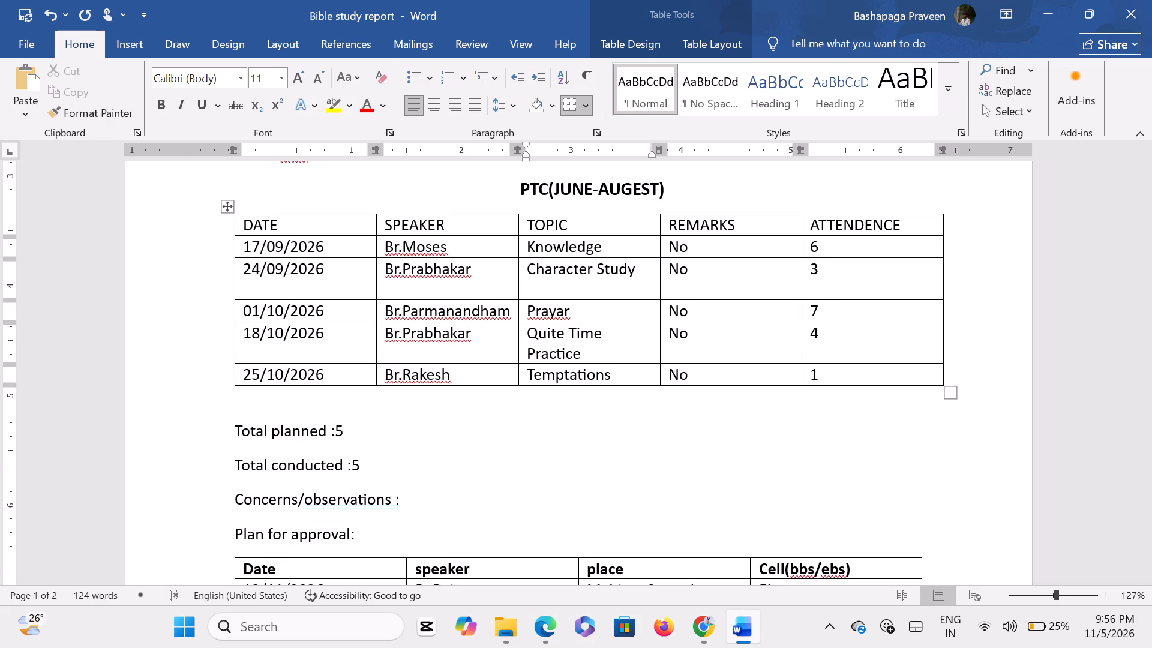
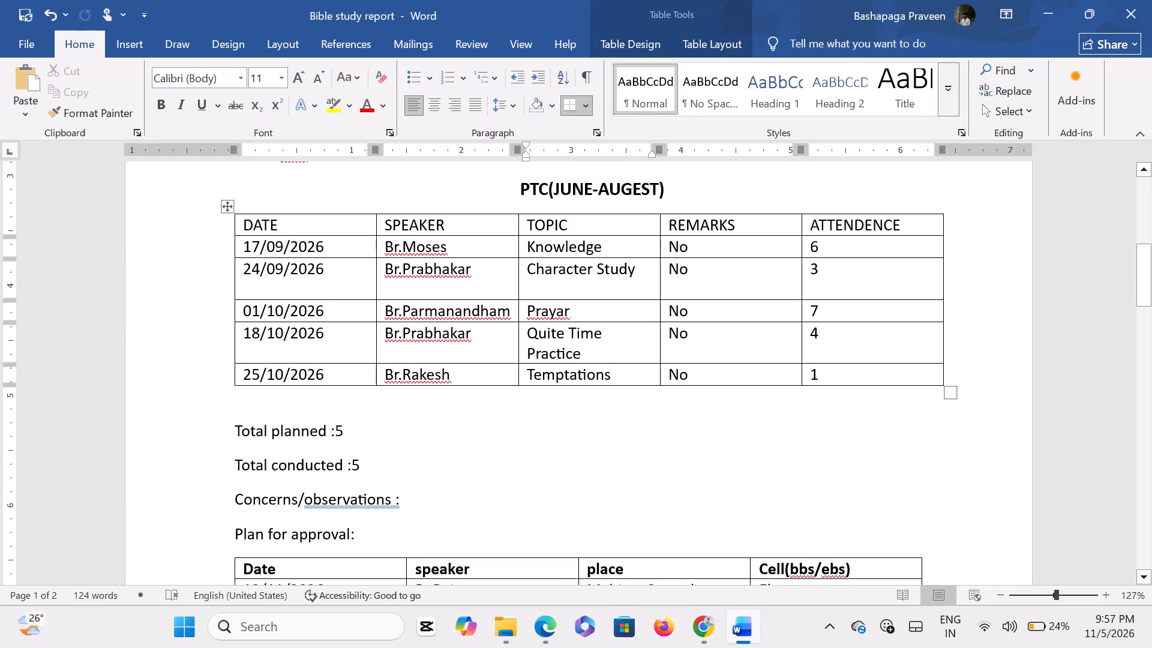
Change the day of the 01/10/2026 date in the PTC table so it reads 04/10/2026.
{"action": "left_click", "coordinate": [258, 309]}
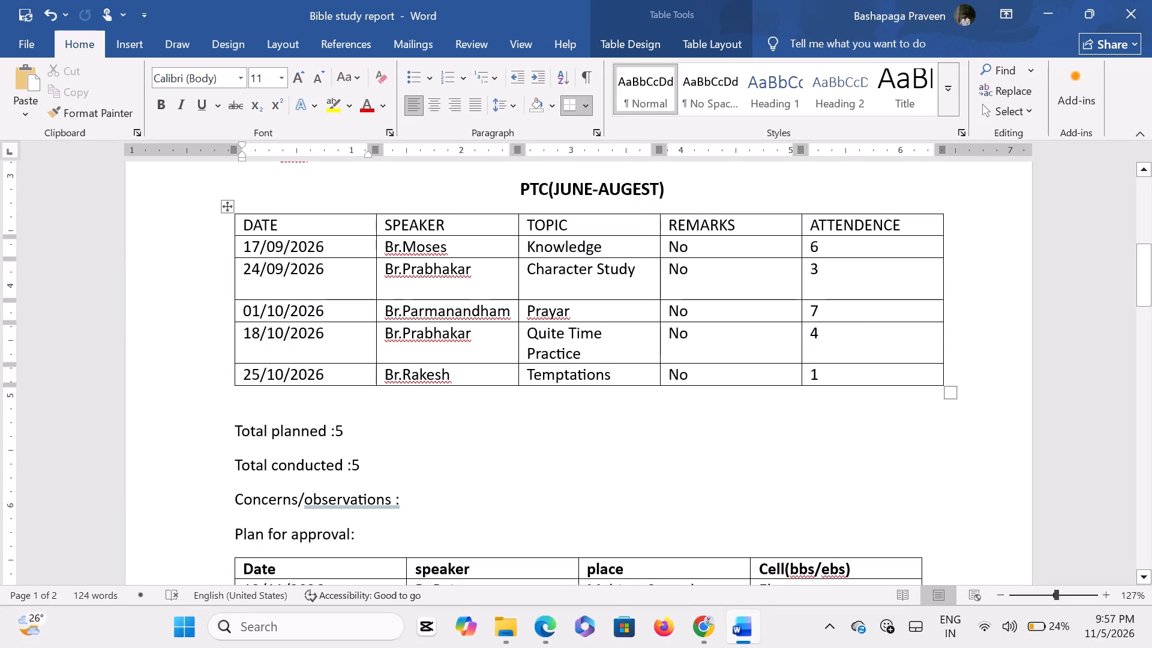
{"action": "key", "text": "BackSpace"}
{"action": "key", "text": "4"}
Replace the topic in the 04/10/2026 row of the PTC table with "Quite Time".
{"action": "left_click", "coordinate": [577, 317]}
{"action": "key", "text": "BackSpace"}
{"action": "key", "text": "BackSpace"}
{"action": "key", "text": "BackSpace"}
{"action": "key", "text": "BackSpace"}
{"action": "key", "text": "BackSpace"}
{"action": "key", "text": "BackSpace"}
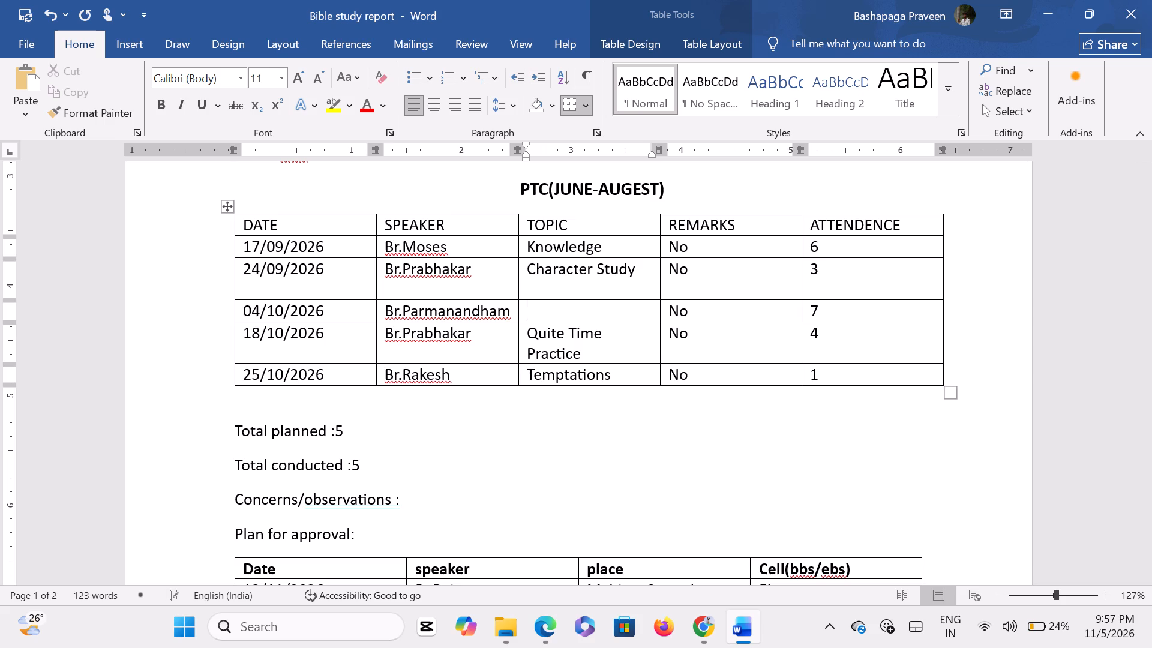
{"action": "type", "text": "Quitw"}
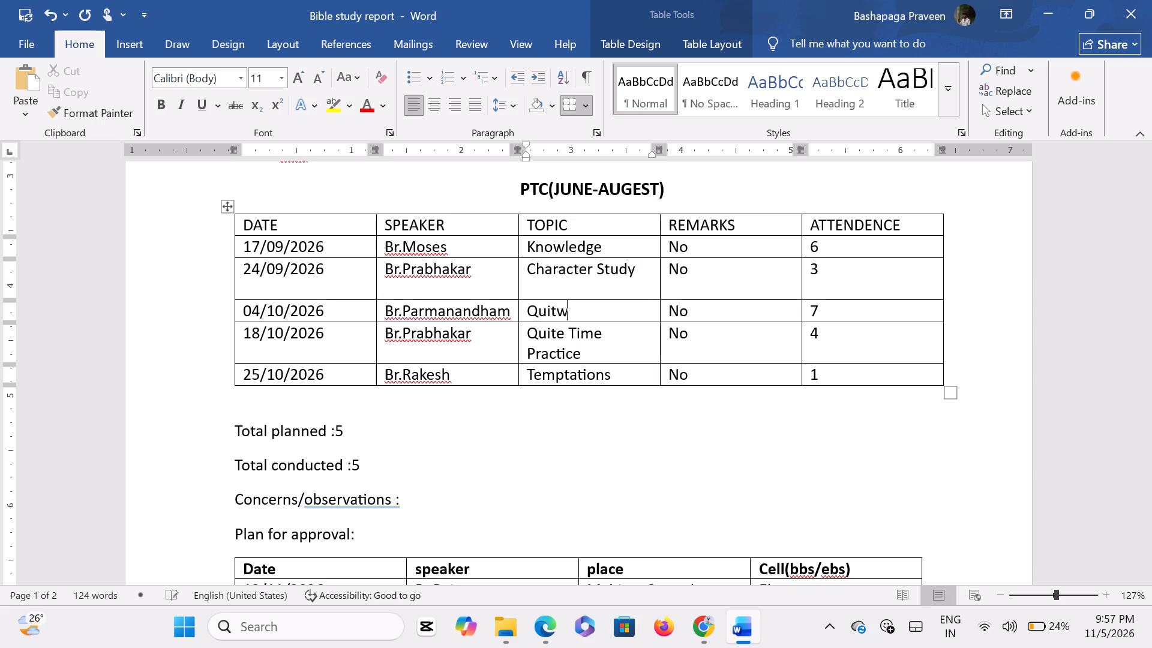
{"action": "key", "text": "BackSpace"}
{"action": "type", "text": "e"}
{"action": "key", "text": "space"}
{"action": "type", "text": "Time"}
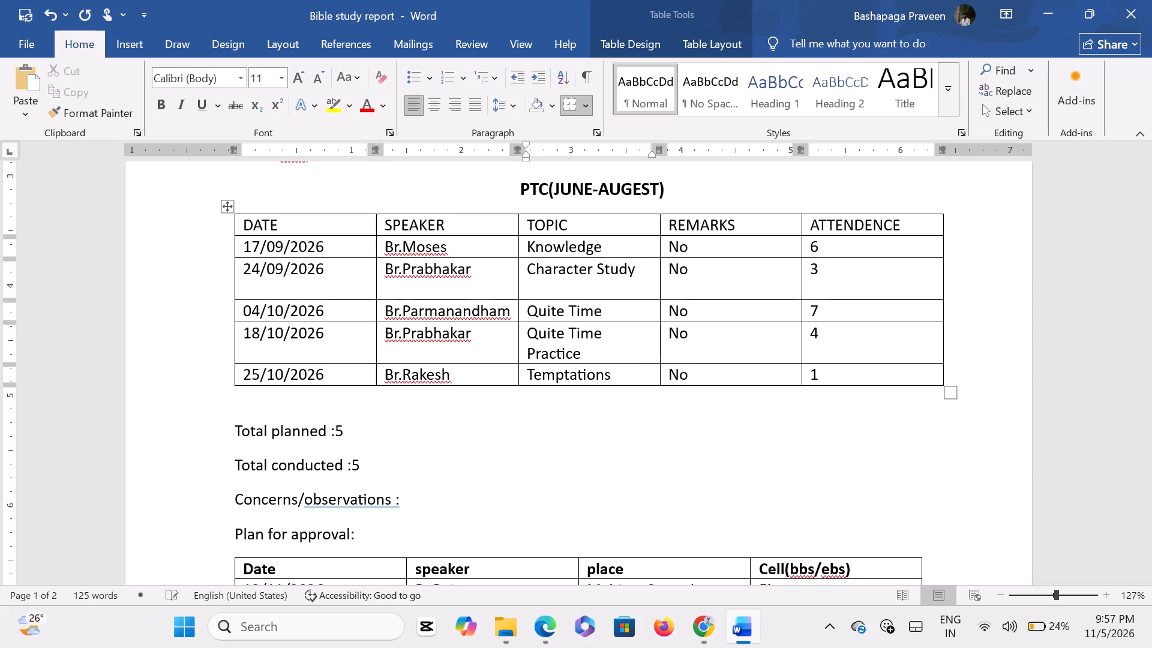
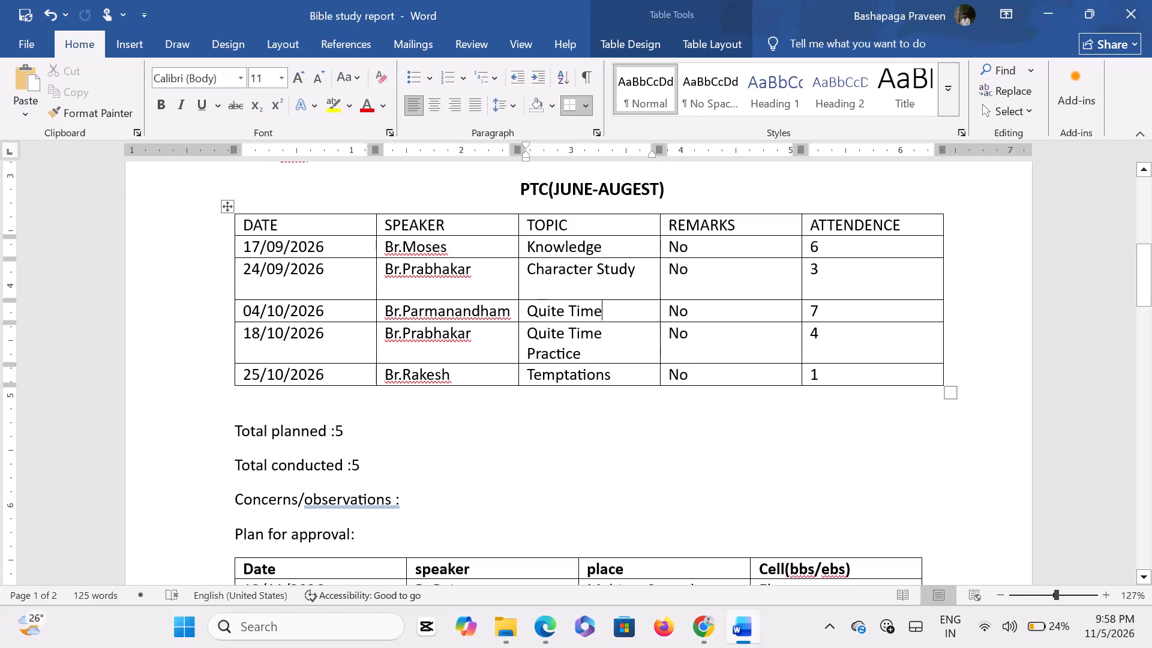
Change the day of the 24/09/2026 date in the PTC table so it reads 27/09/2026.
{"action": "left_click", "coordinate": [259, 265]}
{"action": "key", "text": "BackSpace"}
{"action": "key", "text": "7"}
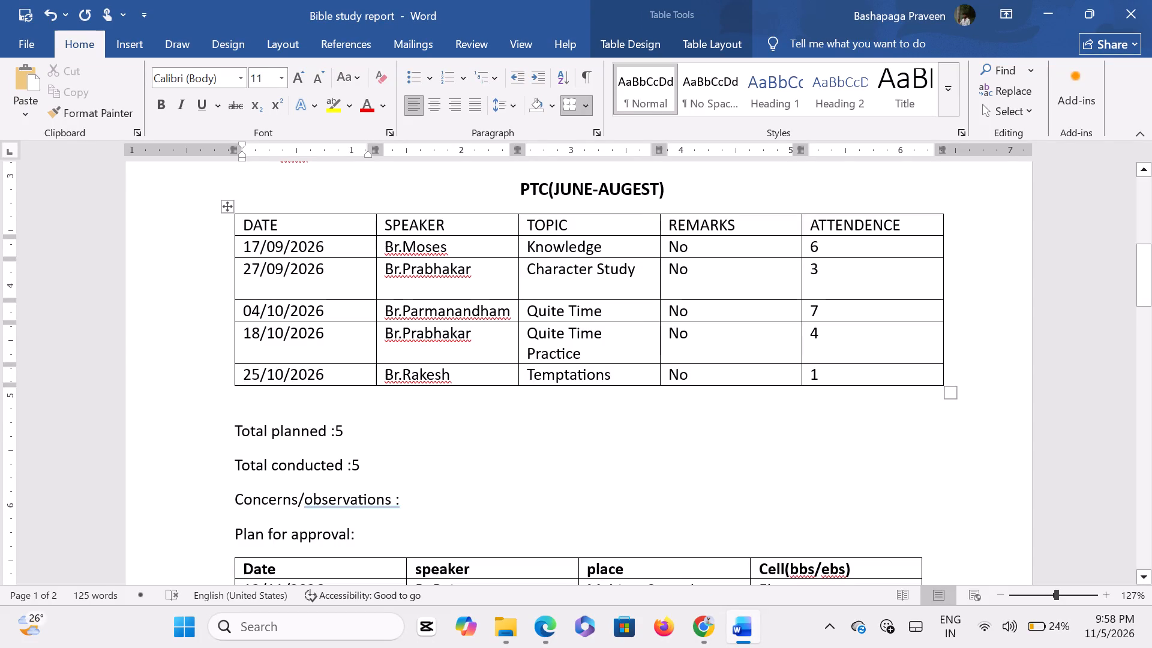
Replace the speaker in the 27/09/2026 row of the PTC table with the new speaker's name, keeping the "Br." prefix and capitalizing the first name.
{"action": "left_click", "coordinate": [475, 268]}
{"action": "key", "text": "BackSpace"}
{"action": "key", "text": "BackSpace"}
{"action": "key", "text": "BackSpace"}
{"action": "key", "text": "BackSpace"}
{"action": "key", "text": "BackSpace"}
{"action": "key", "text": "BackSpace"}
{"action": "key", "text": "BackSpace"}
{"action": "key", "text": "BackSpace"}
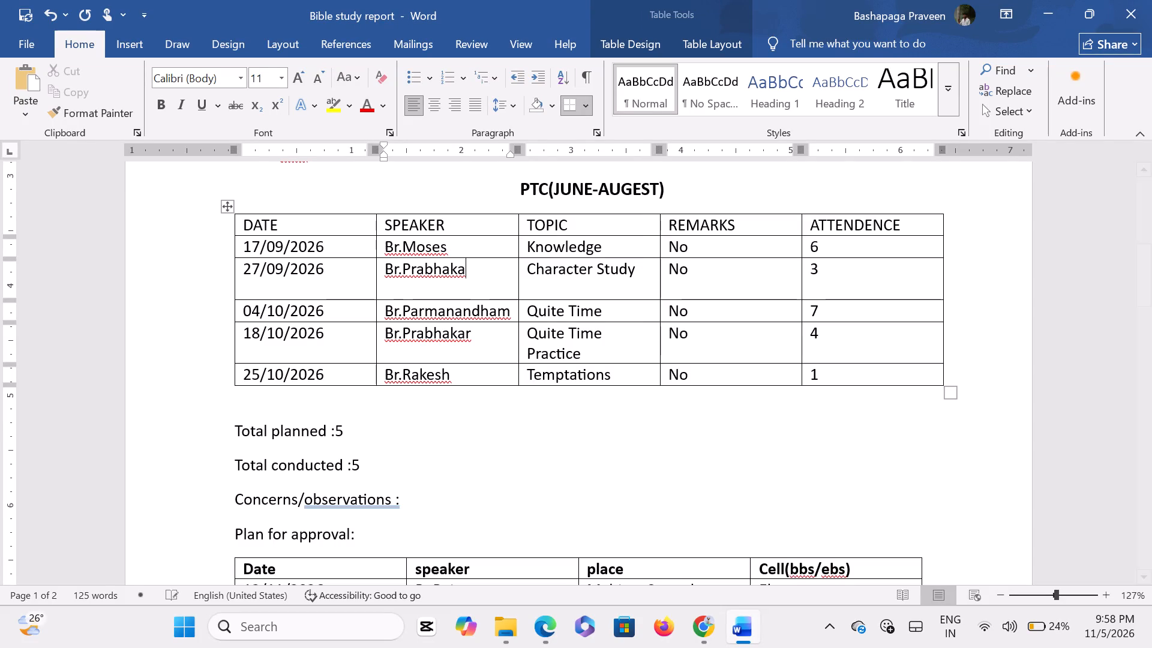
{"action": "key", "text": "BackSpace"}
{"action": "key", "text": "BackSpace"}
{"action": "key", "text": "BackSpace"}
{"action": "key", "text": "BackSpace"}
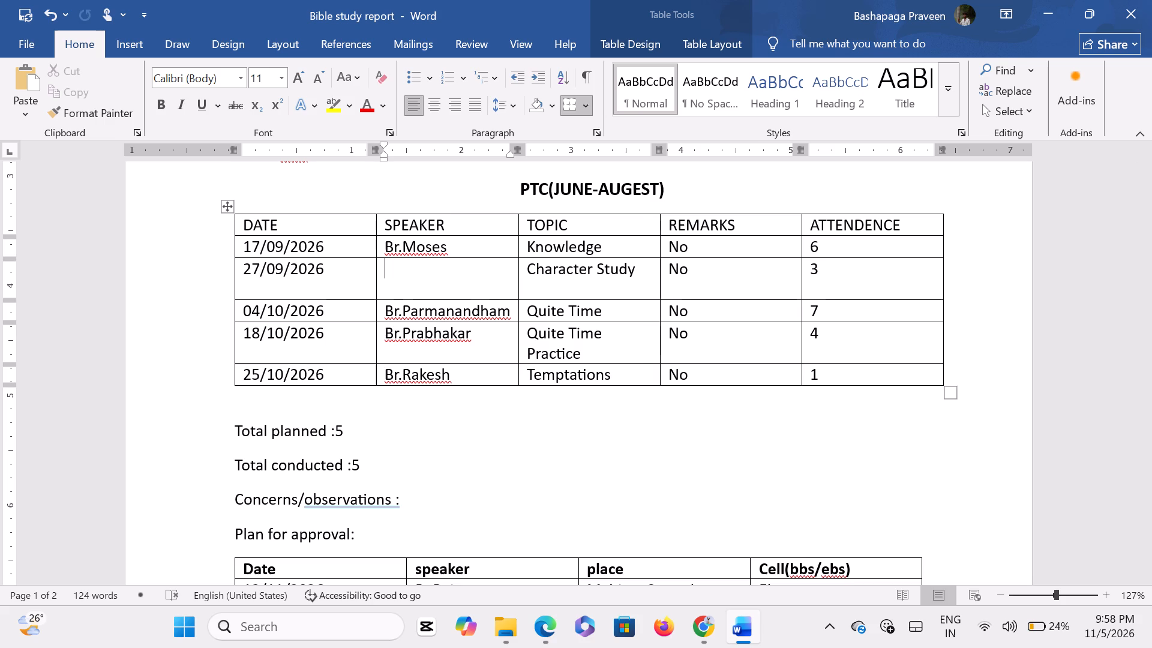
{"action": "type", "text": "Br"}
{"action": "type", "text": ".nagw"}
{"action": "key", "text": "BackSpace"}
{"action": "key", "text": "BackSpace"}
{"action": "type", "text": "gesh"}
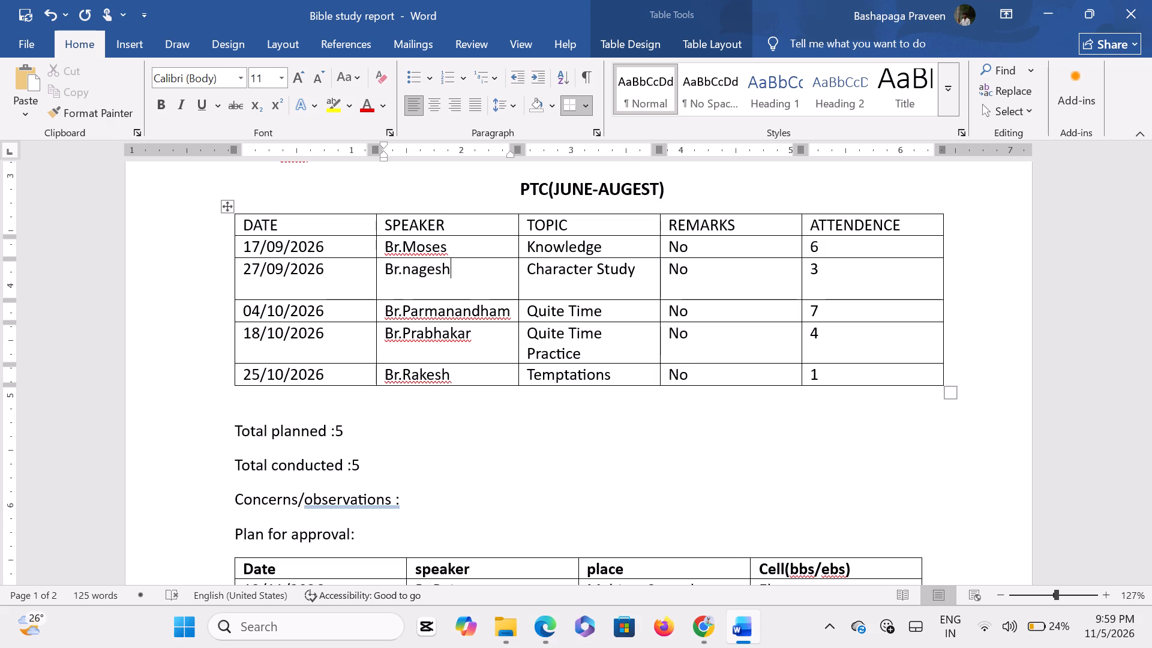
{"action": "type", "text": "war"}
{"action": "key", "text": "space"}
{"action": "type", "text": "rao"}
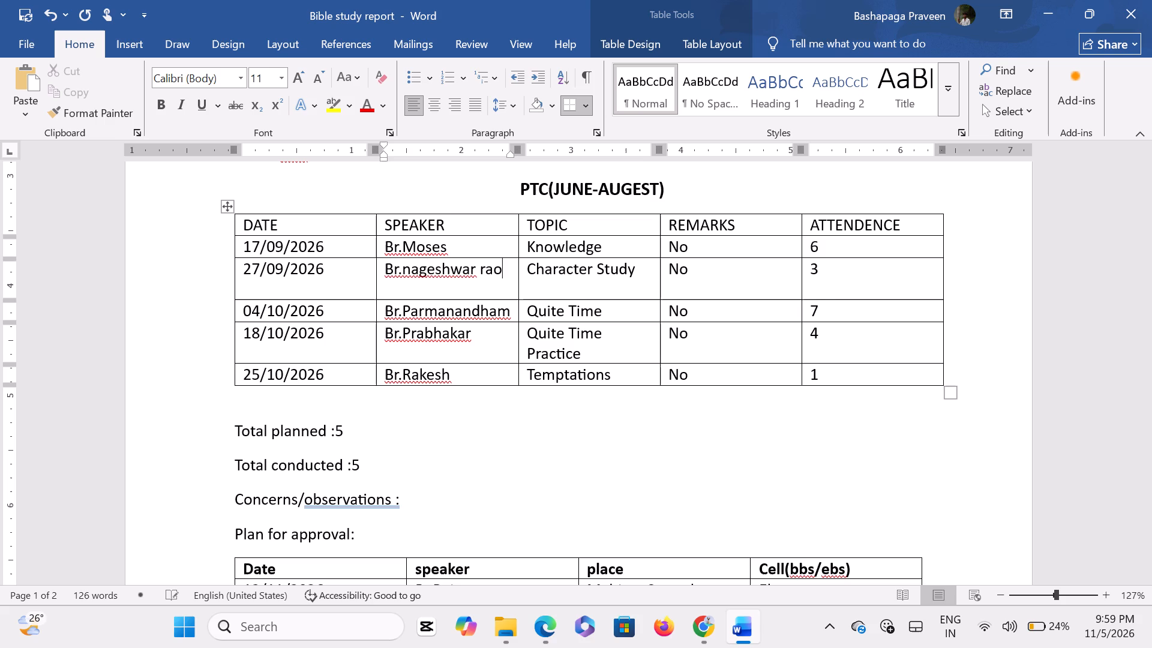
{"action": "left_click", "coordinate": [409, 269]}
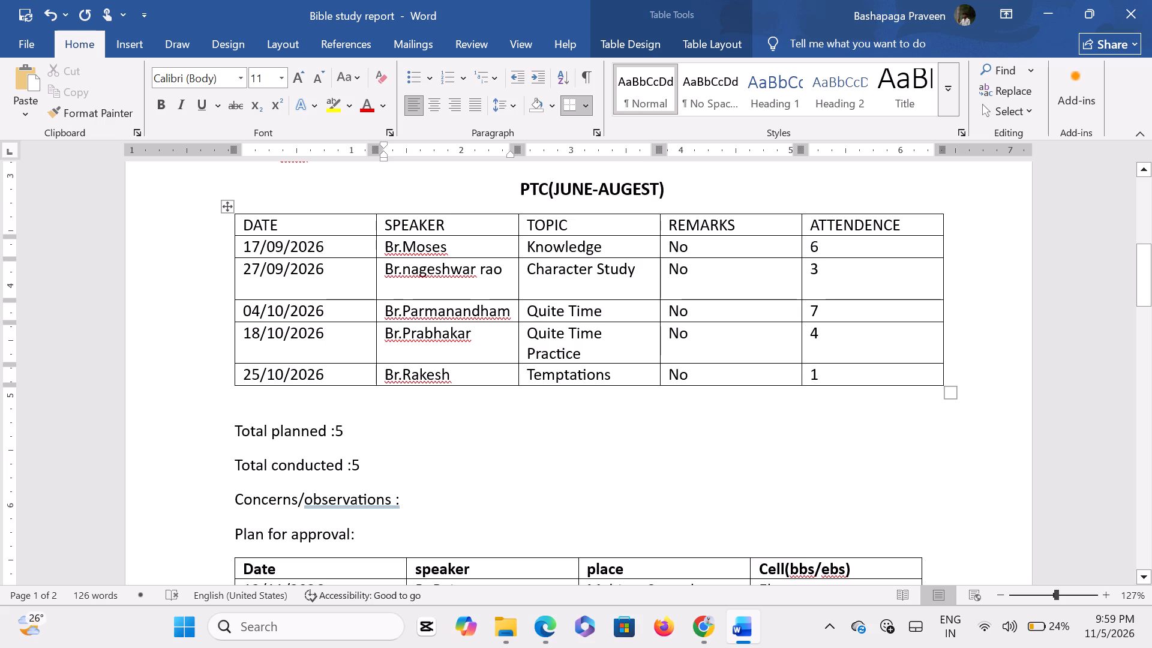
{"action": "key", "text": "BackSpace"}
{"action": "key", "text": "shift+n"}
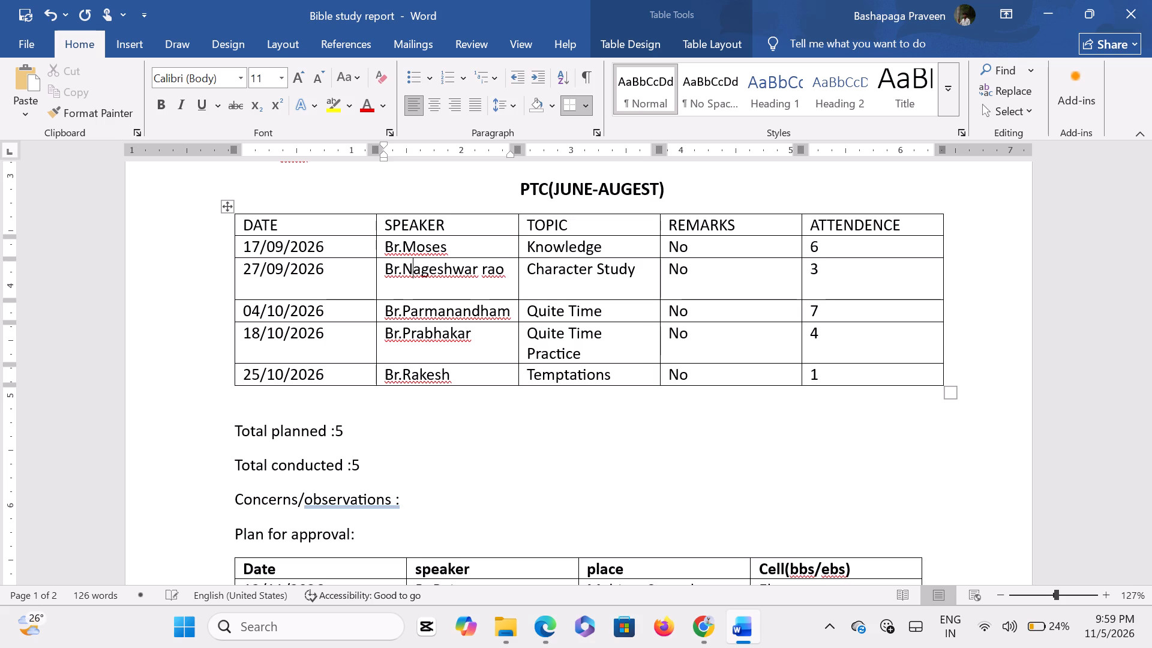
Replace the topic in the 27/09/2026 row of the PTC table with "Assurance of salvation".
{"action": "left_click", "coordinate": [638, 266]}
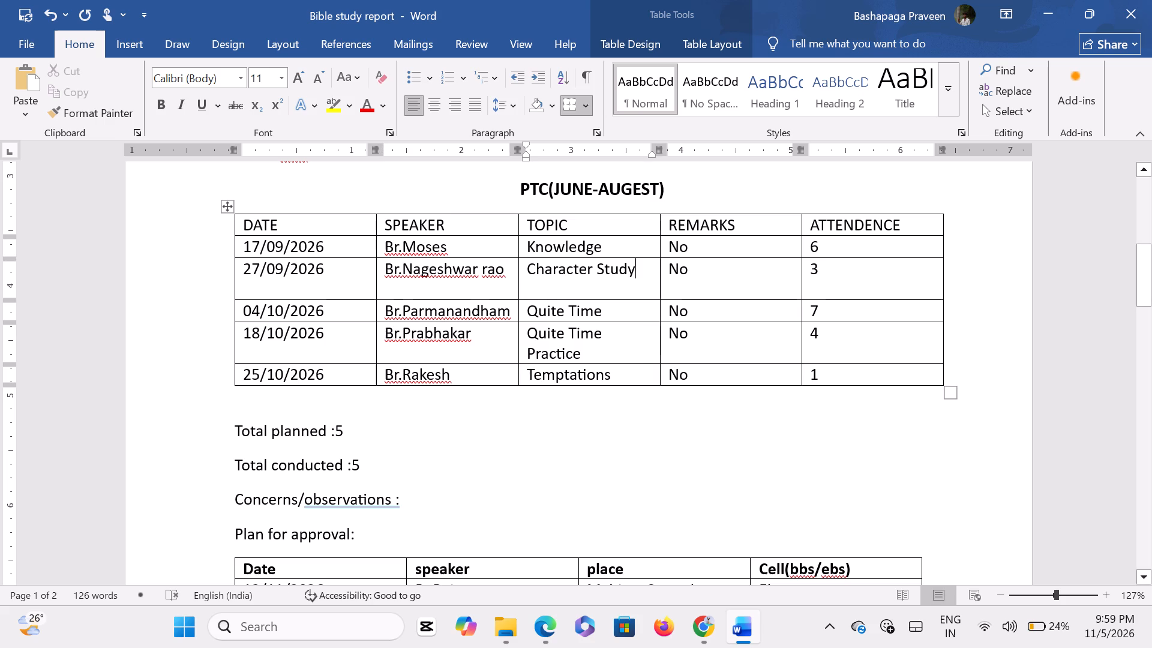
{"action": "key", "text": "BackSpace"}
{"action": "key", "text": "BackSpace"}
{"action": "key", "text": "BackSpace"}
{"action": "key", "text": "BackSpace"}
{"action": "key", "text": "BackSpace"}
{"action": "key", "text": "BackSpace"}
{"action": "key", "text": "BackSpace"}
{"action": "key", "text": "BackSpace"}
{"action": "key", "text": "BackSpace"}
{"action": "key", "text": "BackSpace"}
{"action": "key", "text": "BackSpace"}
{"action": "key", "text": "BackSpace"}
{"action": "key", "text": "BackSpace"}
{"action": "key", "text": "BackSpace"}
{"action": "key", "text": "BackSpace"}
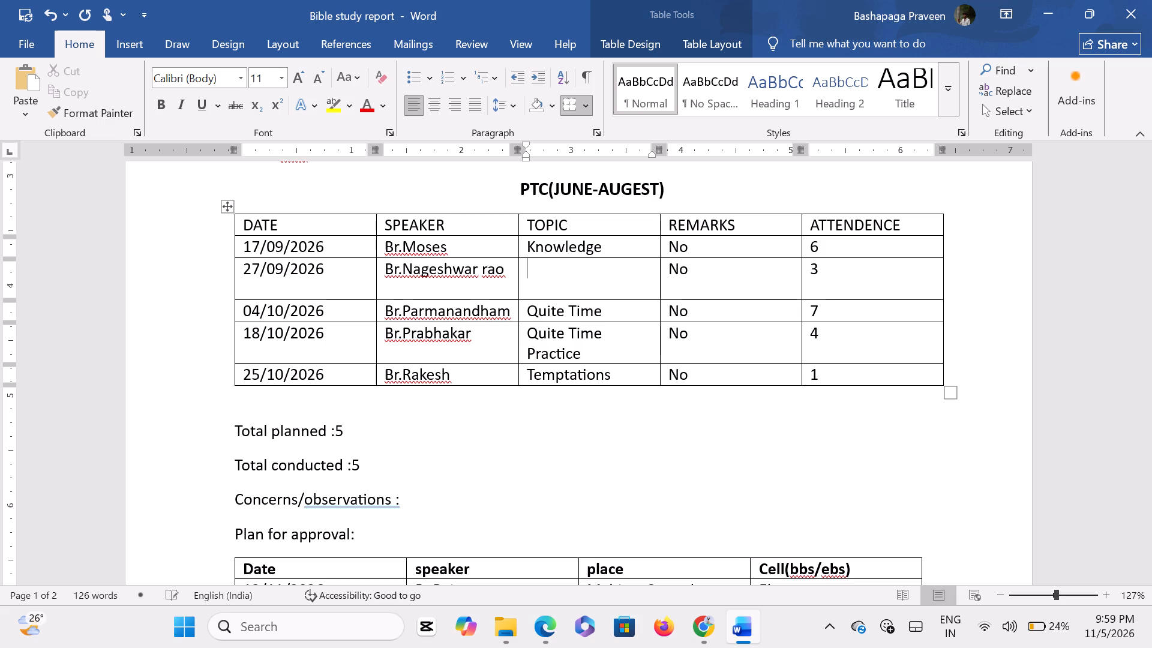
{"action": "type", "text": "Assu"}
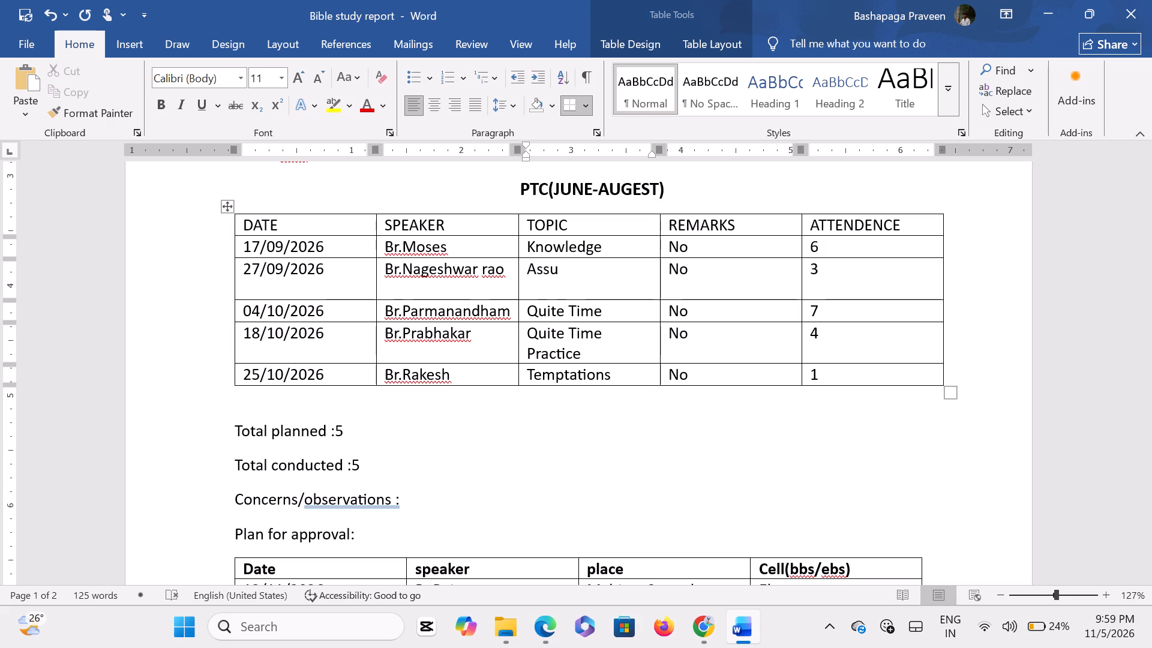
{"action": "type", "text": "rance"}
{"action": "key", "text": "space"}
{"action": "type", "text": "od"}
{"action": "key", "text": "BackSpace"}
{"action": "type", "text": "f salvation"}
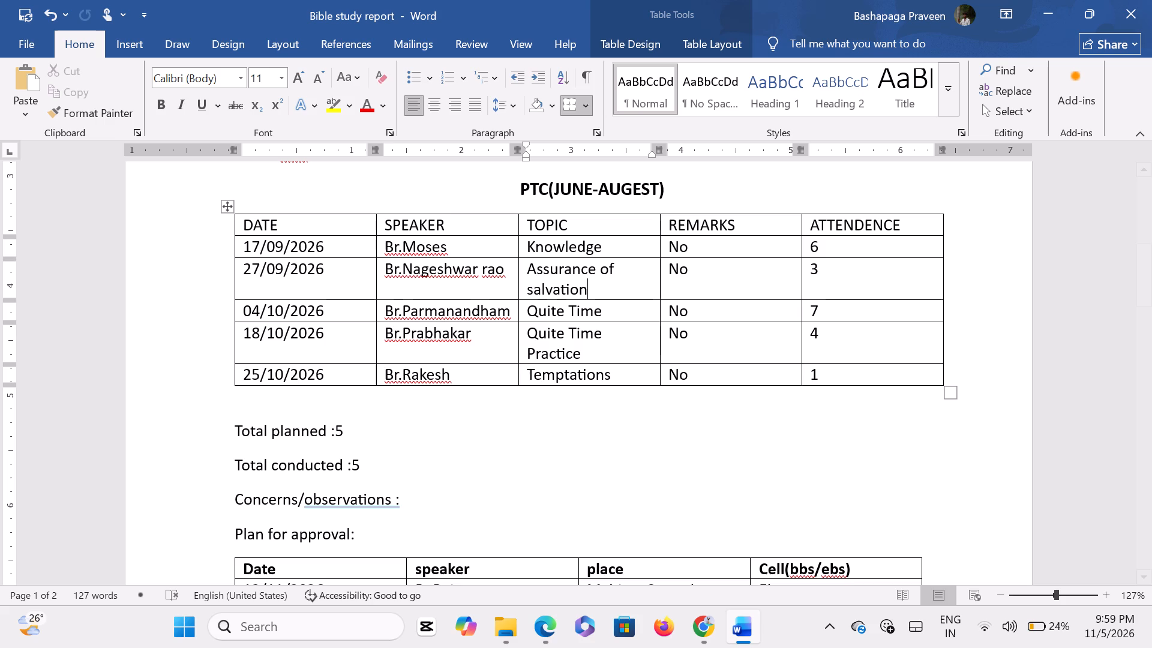
Change the day of the 17/09/2026 date in the PTC table so it reads 20/09/2026.
{"action": "left_click", "coordinate": [258, 248]}
{"action": "key", "text": "BackSpace"}
{"action": "key", "text": "BackSpace"}
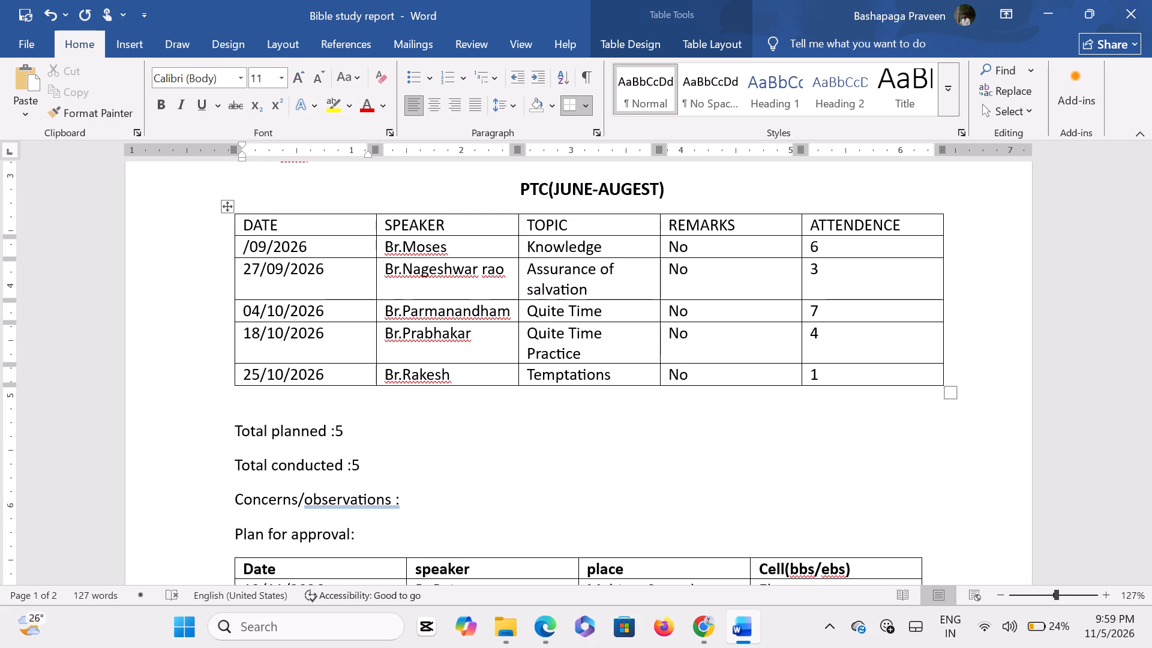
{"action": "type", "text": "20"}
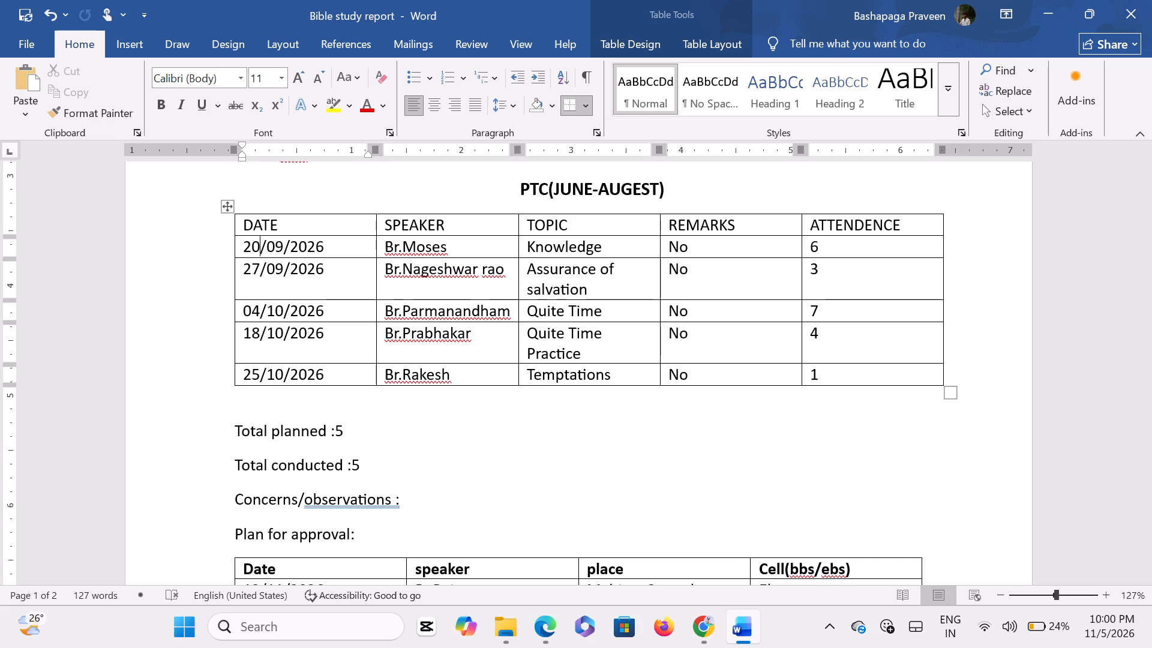
Replace the speaker in the 20/09/2026 row of the PTC table with "Br.Balraj".
{"action": "left_click", "coordinate": [446, 244]}
{"action": "key", "text": "BackSpace"}
{"action": "key", "text": "BackSpace"}
{"action": "key", "text": "BackSpace"}
{"action": "key", "text": "BackSpace"}
{"action": "key", "text": "BackSpace"}
{"action": "key", "text": "BackSpace"}
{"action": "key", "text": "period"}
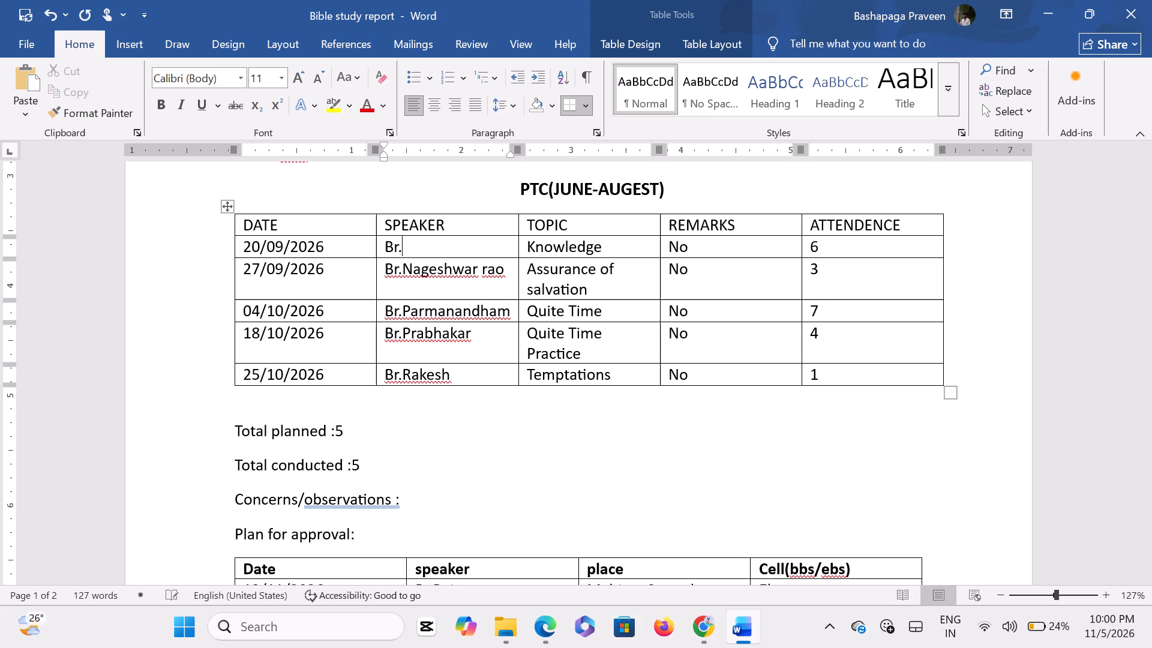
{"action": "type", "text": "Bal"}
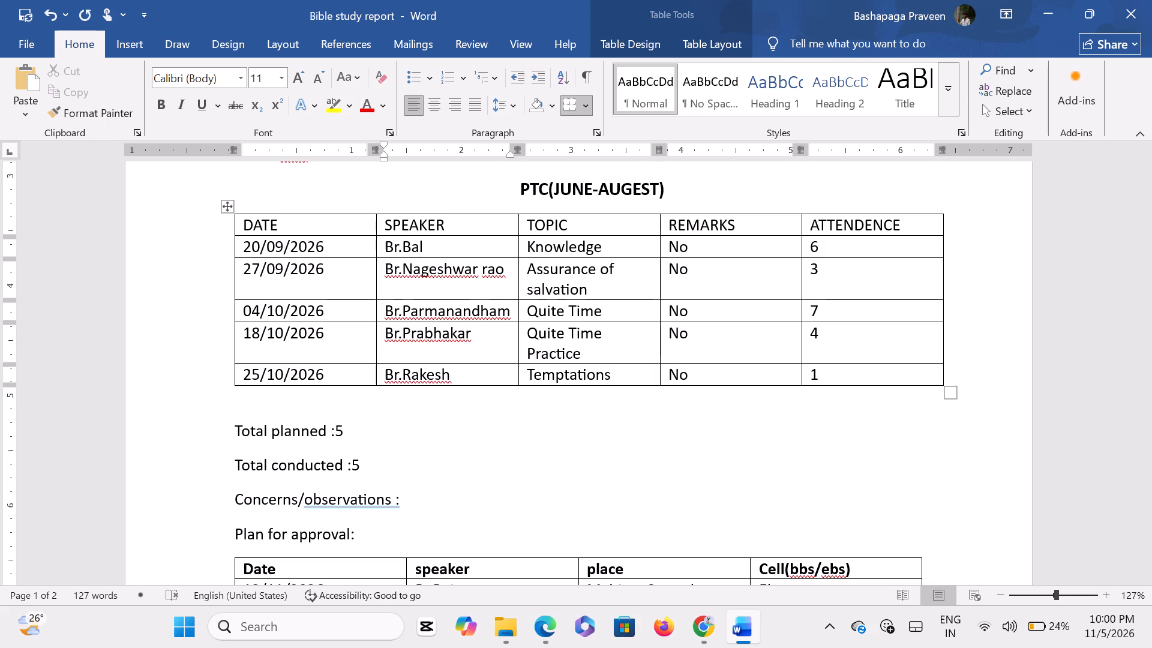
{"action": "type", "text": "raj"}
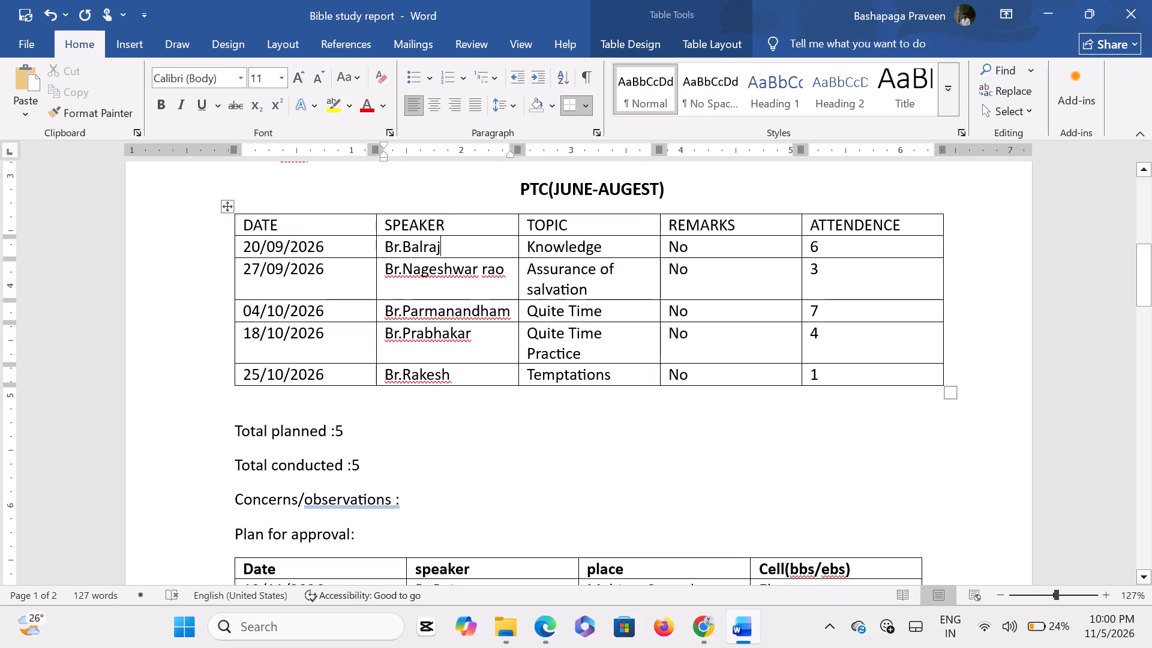
Replace the topic in the 20/09/2026 row of the PTC table with "Sin".
{"action": "left_click", "coordinate": [623, 248]}
{"action": "key", "text": "BackSpace"}
{"action": "key", "text": "BackSpace"}
{"action": "key", "text": "BackSpace"}
{"action": "key", "text": "BackSpace"}
{"action": "key", "text": "BackSpace"}
{"action": "key", "text": "BackSpace"}
{"action": "key", "text": "BackSpace"}
{"action": "key", "text": "BackSpace"}
{"action": "key", "text": "BackSpace"}
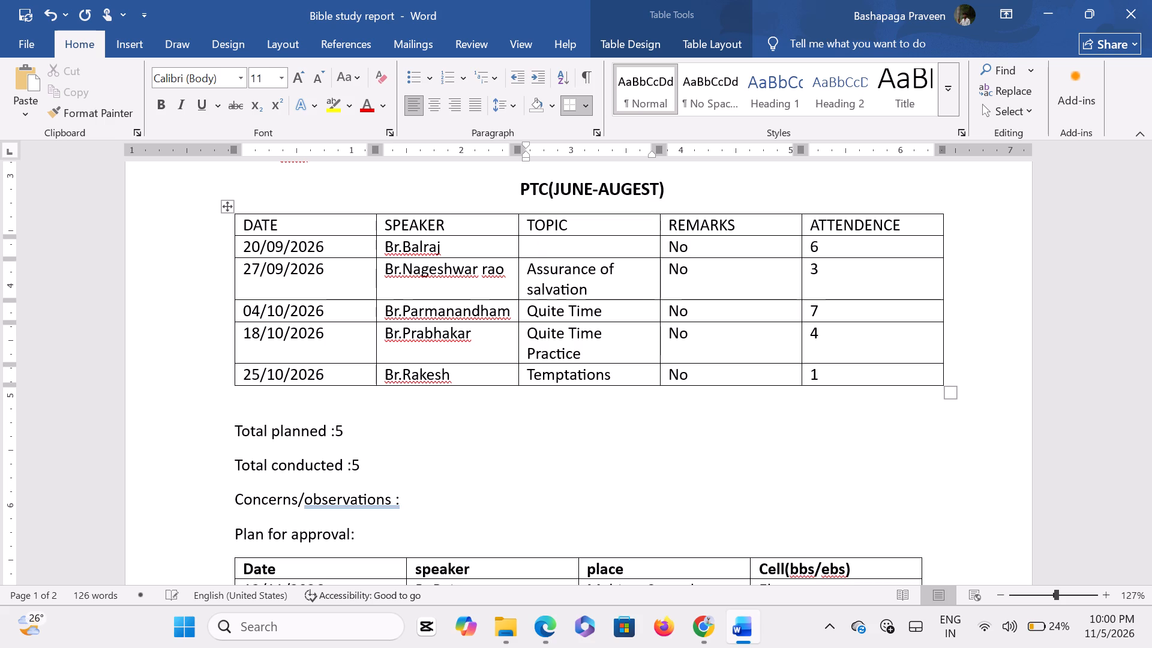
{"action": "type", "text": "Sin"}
Insert an empty row above the 20/09/2026 row of the PTC table and place the cursor in its date cell.
{"action": "left_click", "coordinate": [238, 244]}
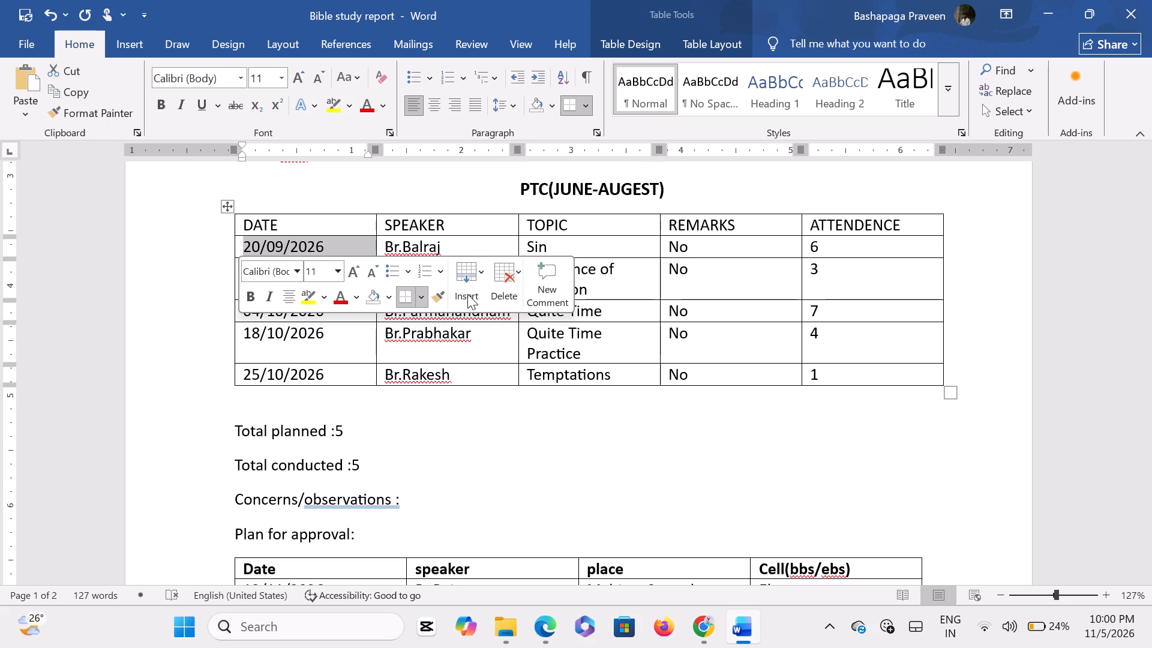
{"action": "left_click", "coordinate": [466, 294]}
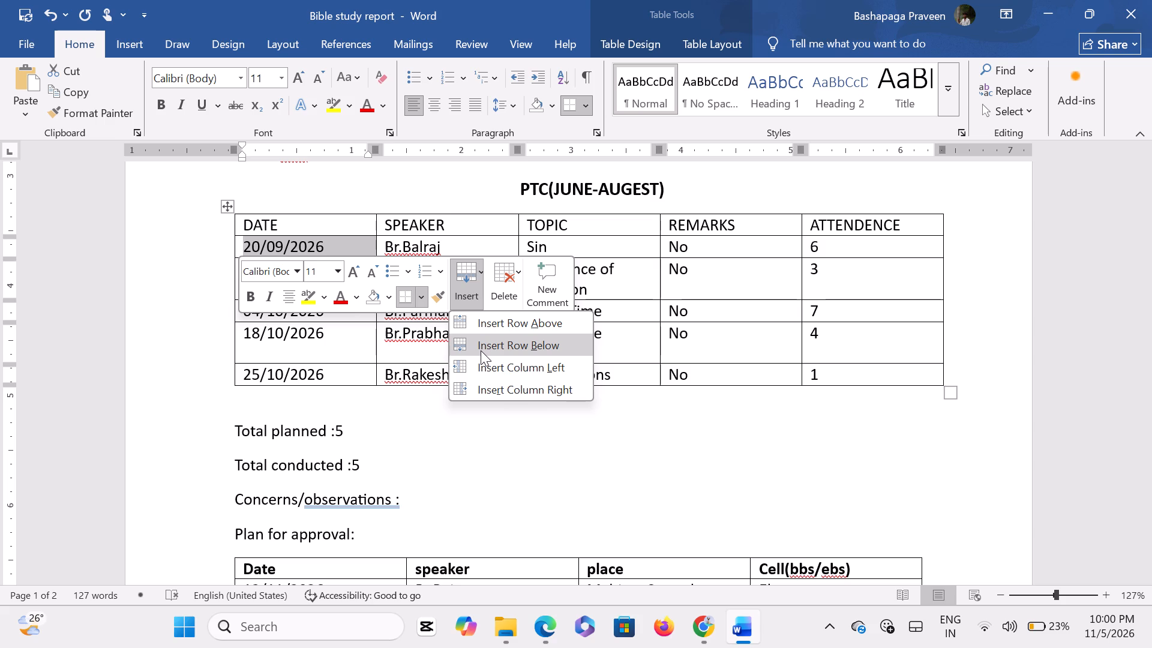
{"action": "left_click", "coordinate": [490, 323]}
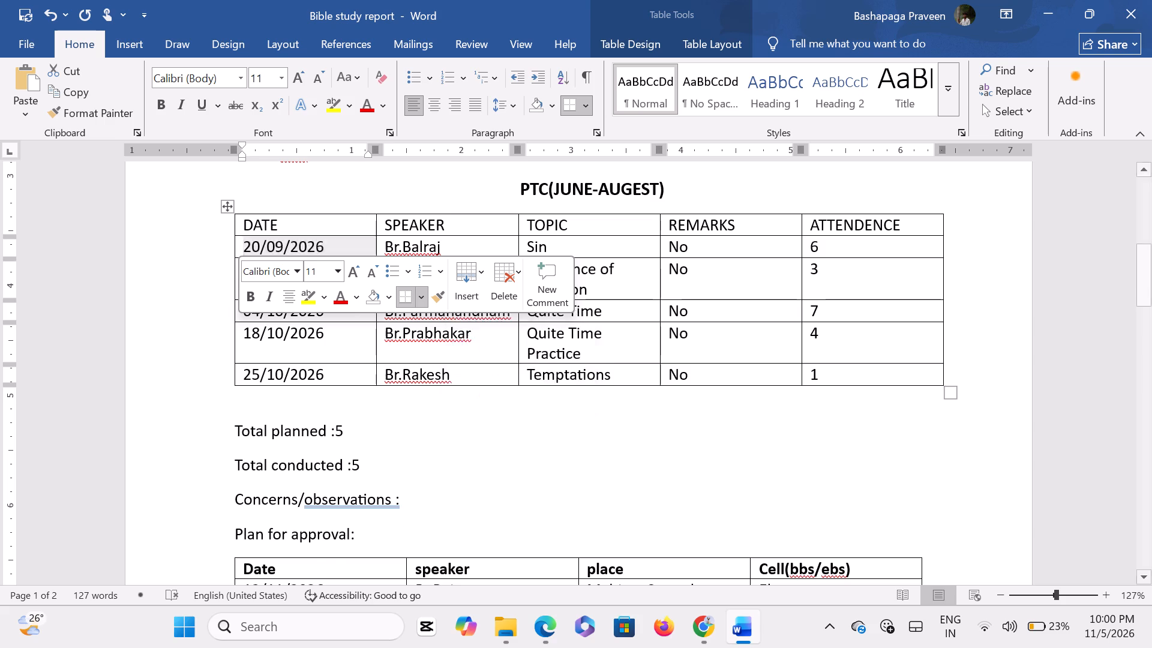
{"action": "left_click", "coordinate": [288, 251]}
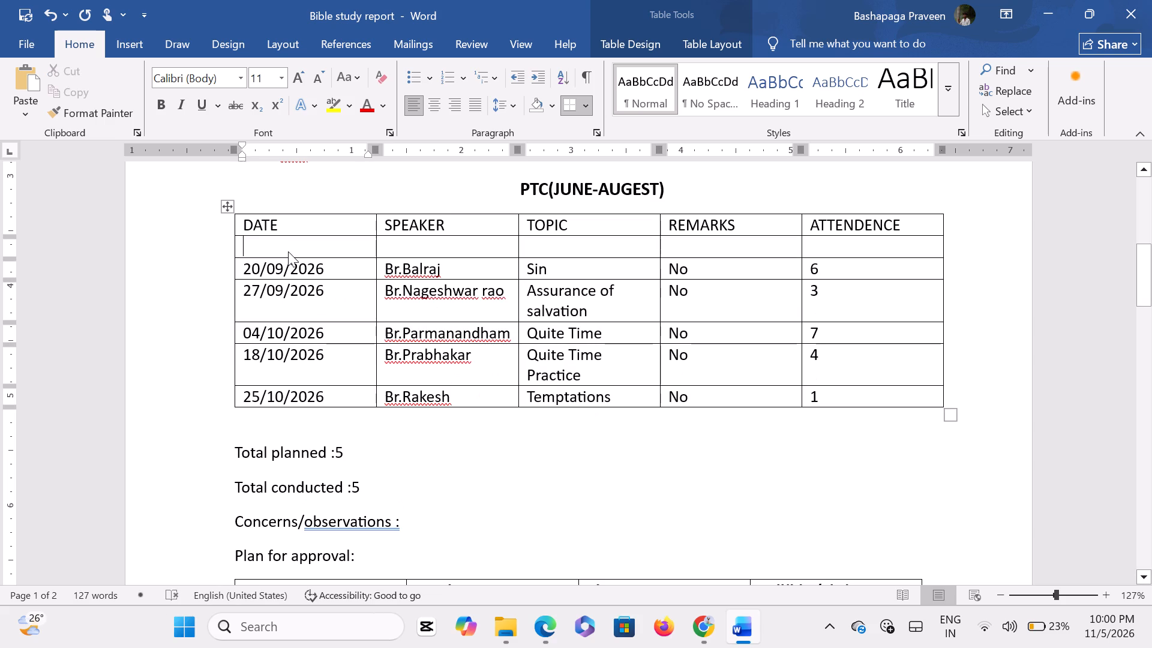
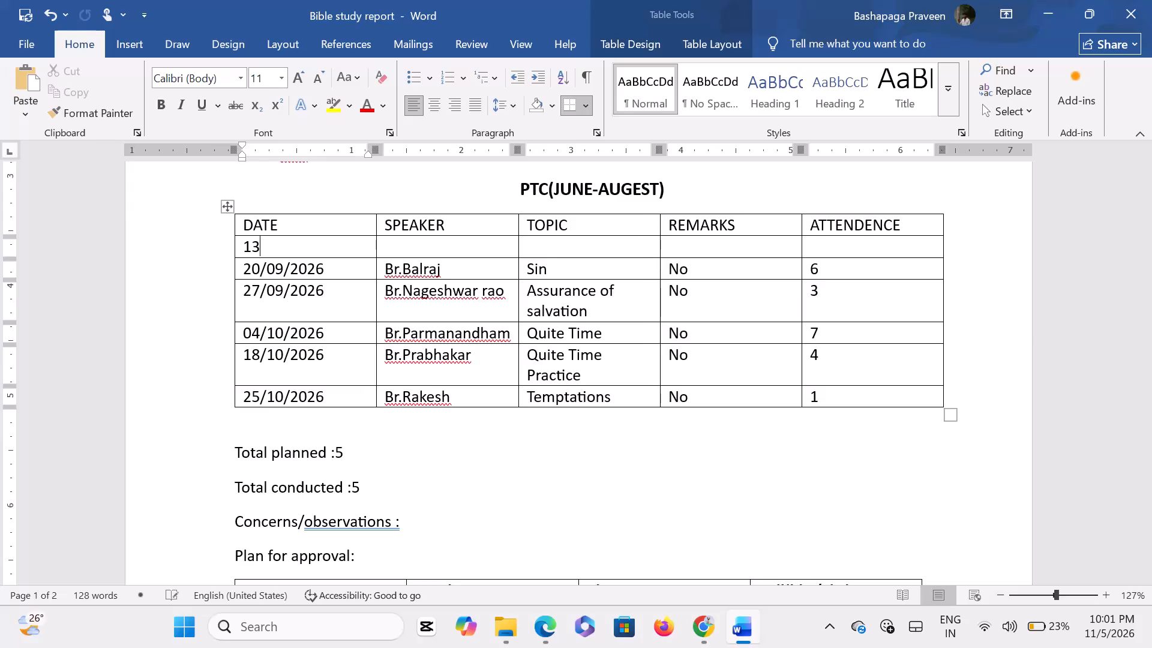
Complete the date in the empty row above 20/09/2026 in the PTC table as 13/09/2026.
{"action": "key", "text": "slash"}
{"action": "type", "text": "09"}
{"action": "type", "text": "/2026"}
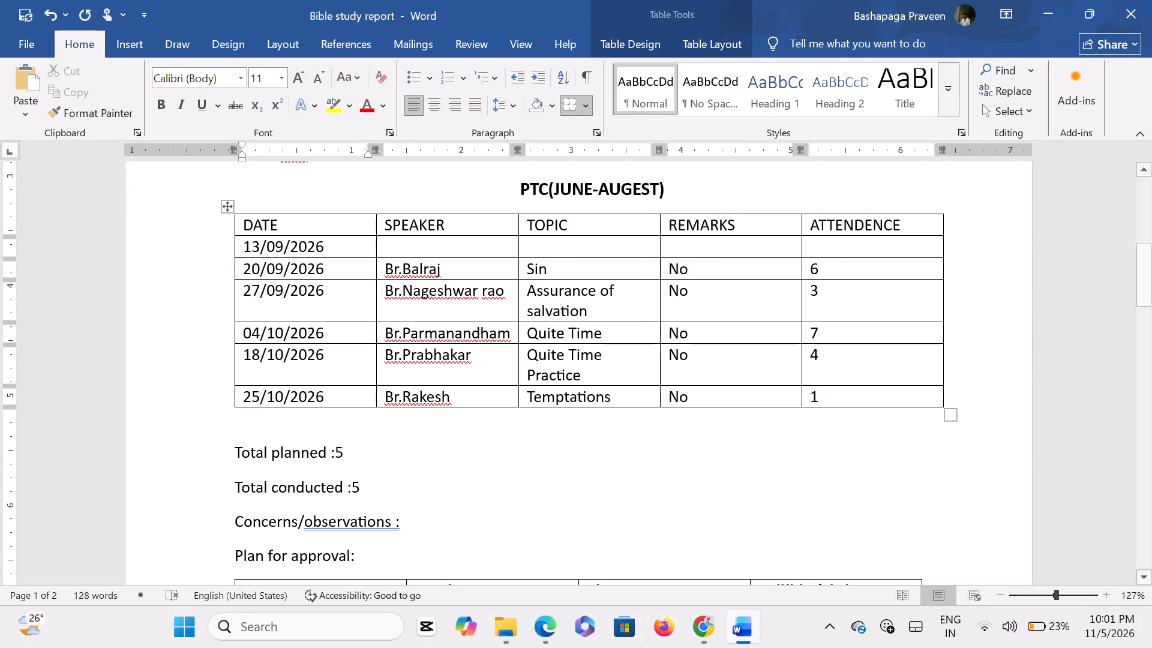
Enter "Br.Prasad" as the speaker in the 13/09/2026 row of the PTC table.
{"action": "left_click", "coordinate": [406, 252]}
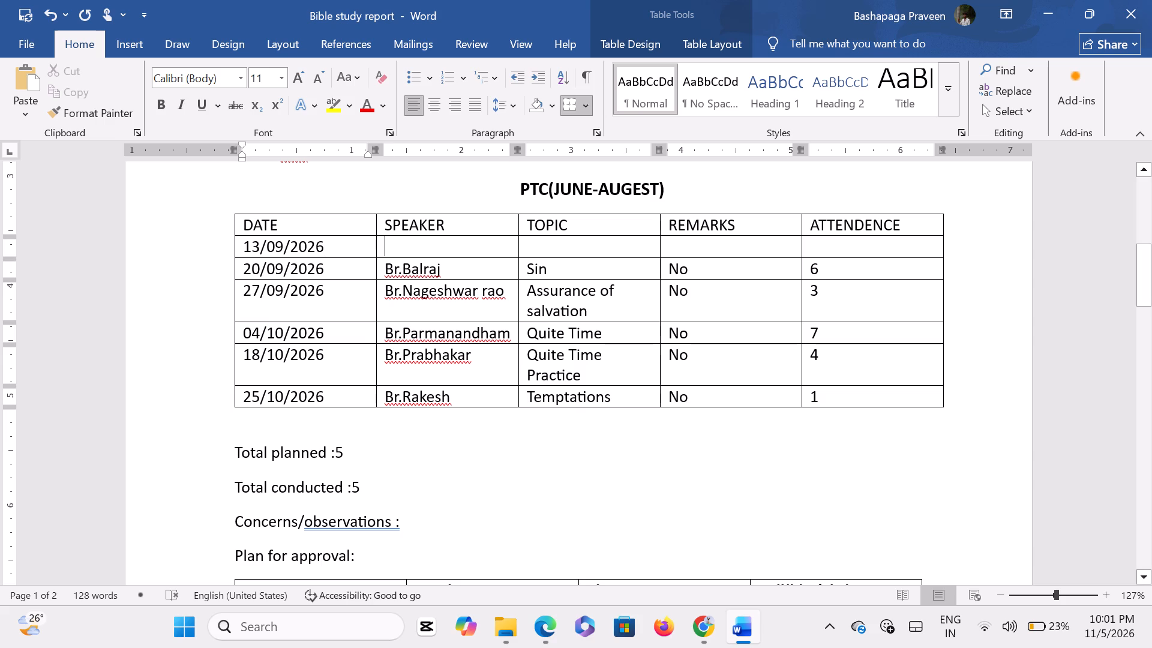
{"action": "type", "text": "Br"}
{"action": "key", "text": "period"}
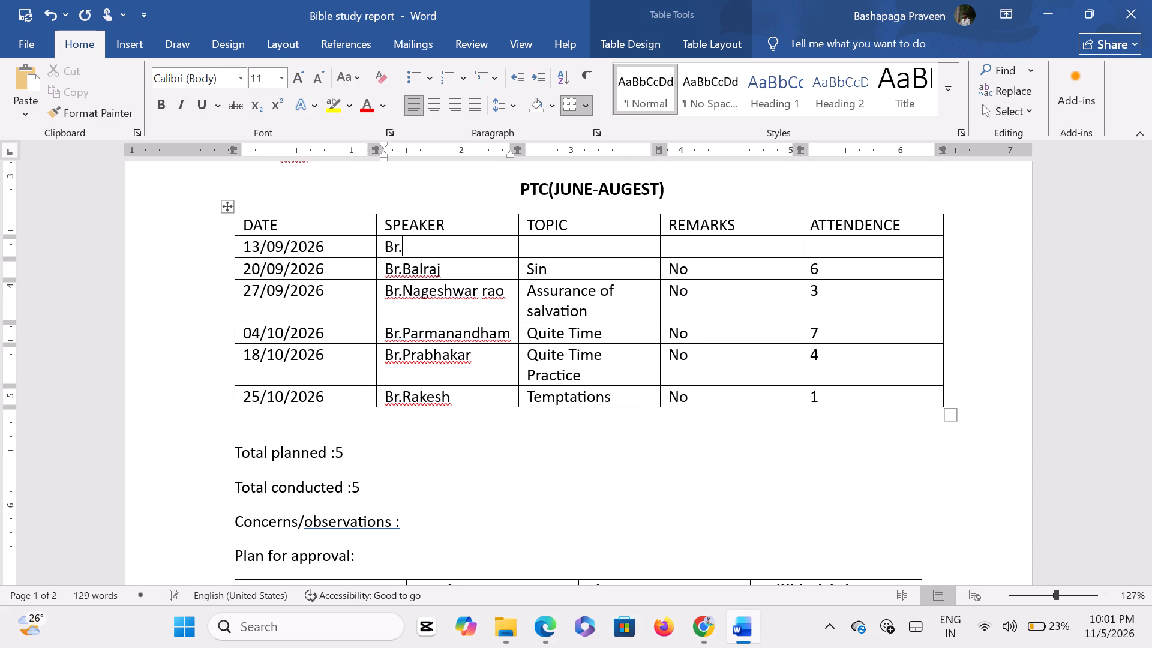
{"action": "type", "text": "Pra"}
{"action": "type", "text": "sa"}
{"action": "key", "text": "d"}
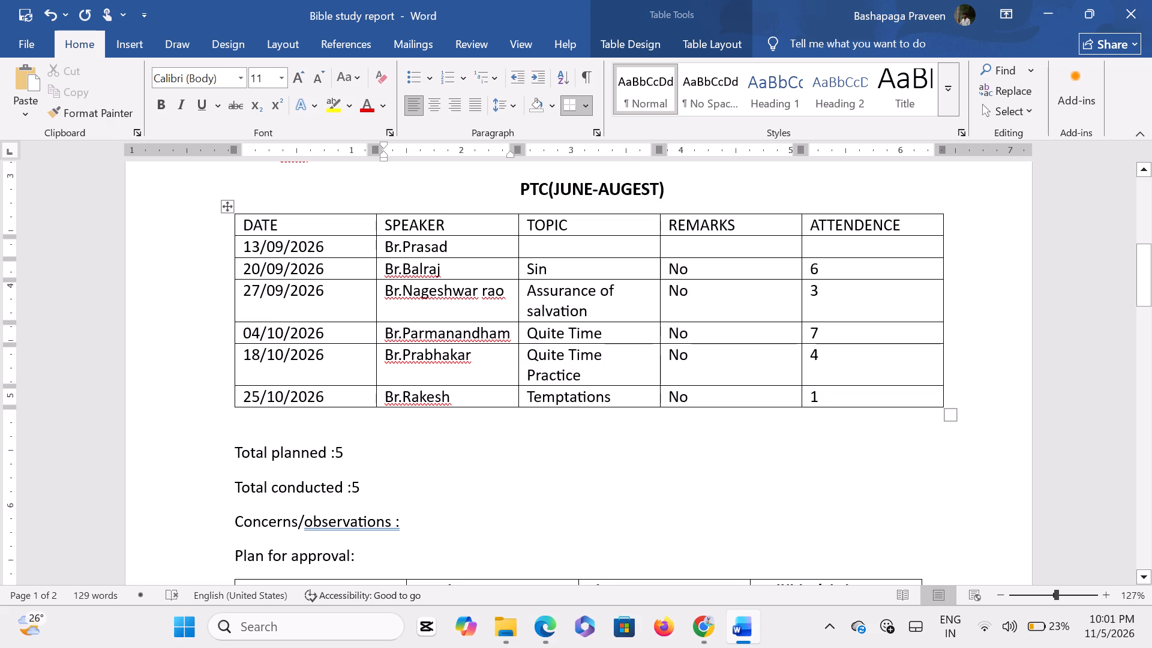
Enter "Sin&Salvation" as the topic in the 13/09/2026 row of the PTC table.
{"action": "left_click", "coordinate": [557, 242]}
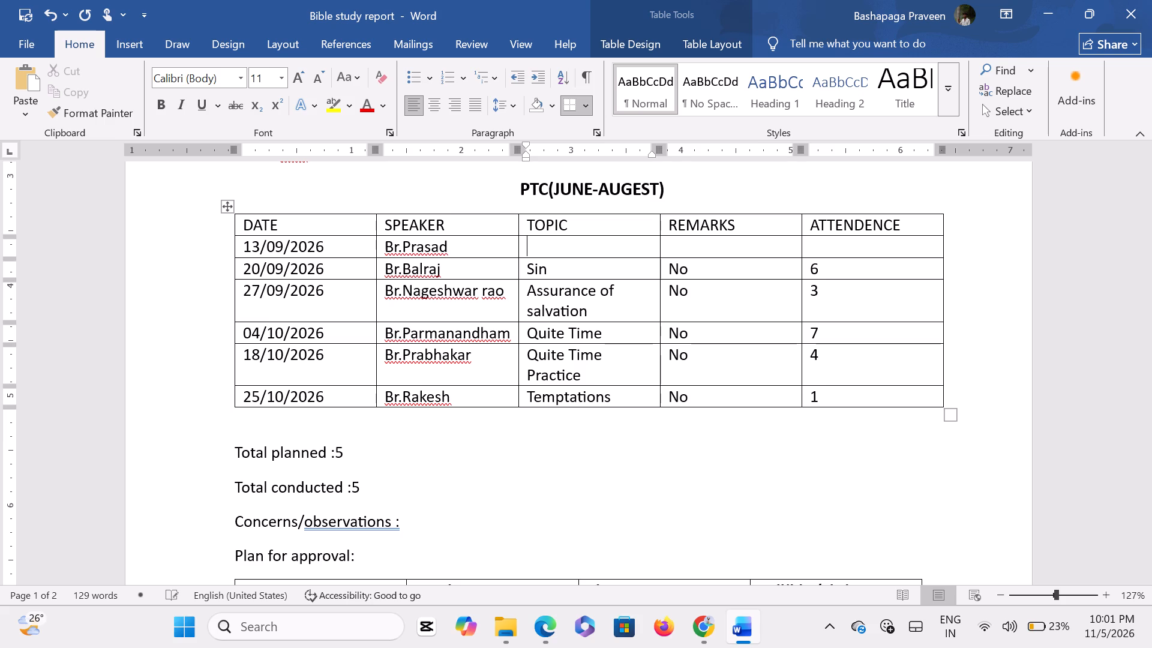
{"action": "type", "text": "Sin"}
{"action": "key", "text": "shift+ampersand"}
{"action": "type", "text": "Sa"}
{"action": "type", "text": "lvation"}
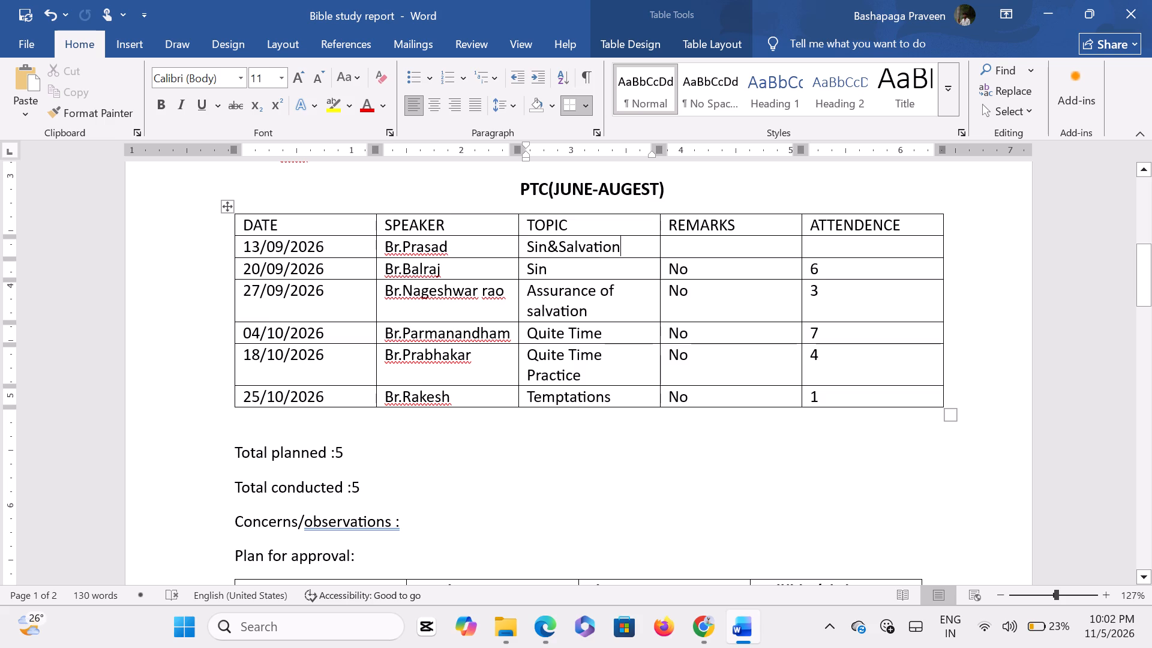
Insert an empty row above the 13/09/2026 row of the PTC table and place the cursor in its date cell.
{"action": "left_click", "coordinate": [229, 235]}
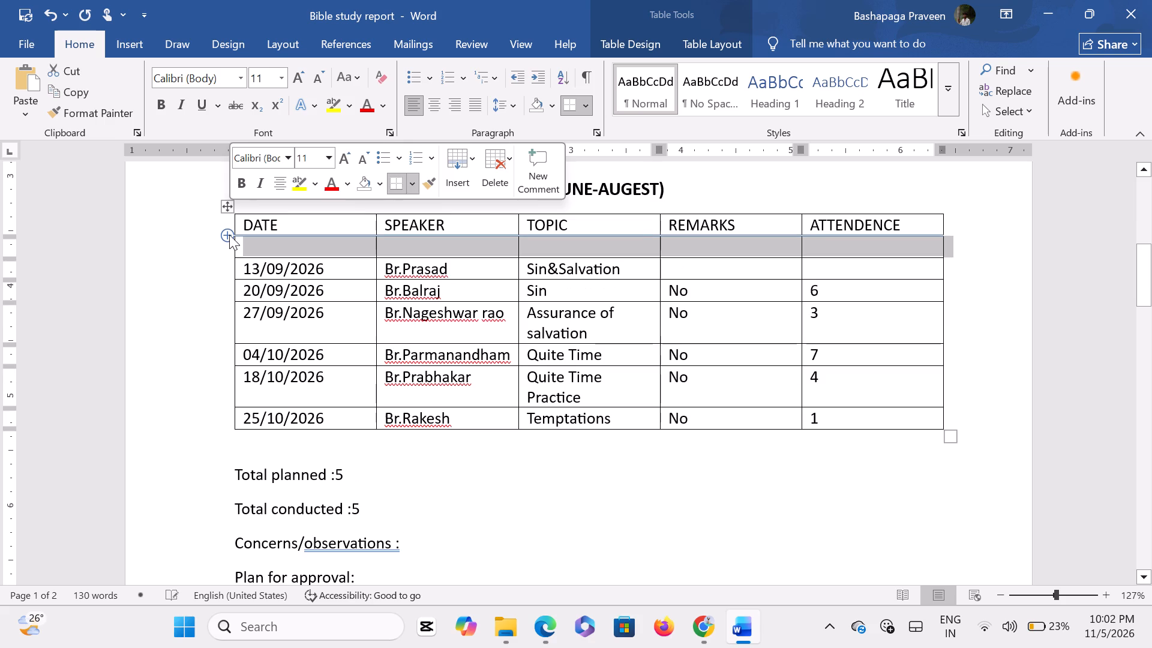
{"action": "left_click", "coordinate": [264, 247]}
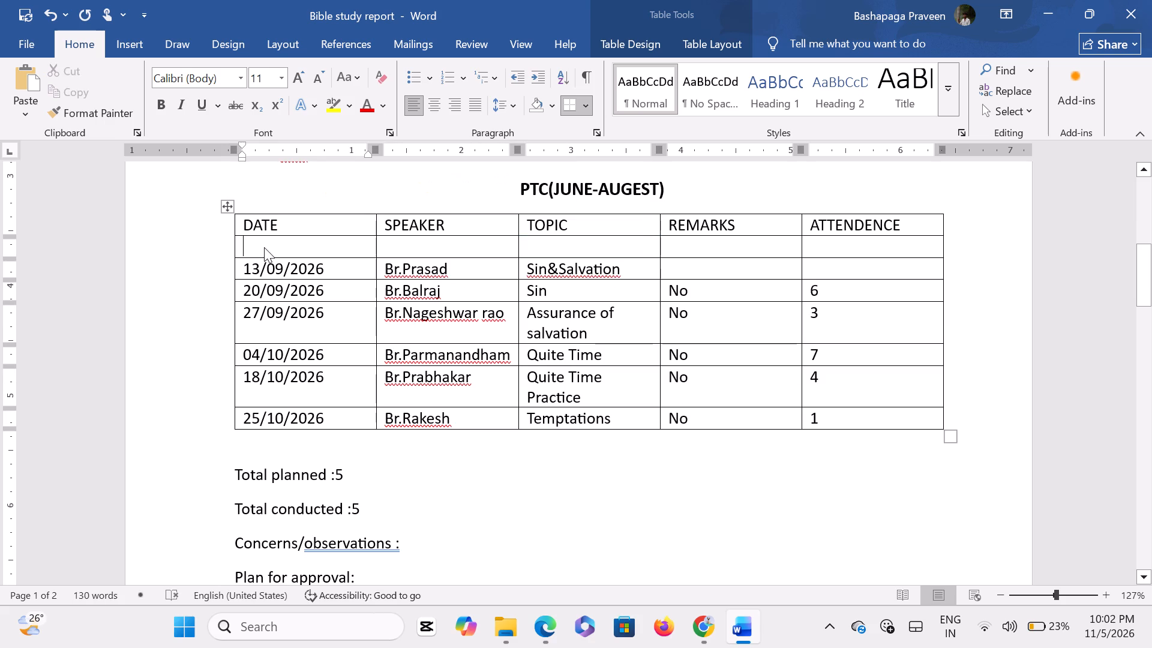
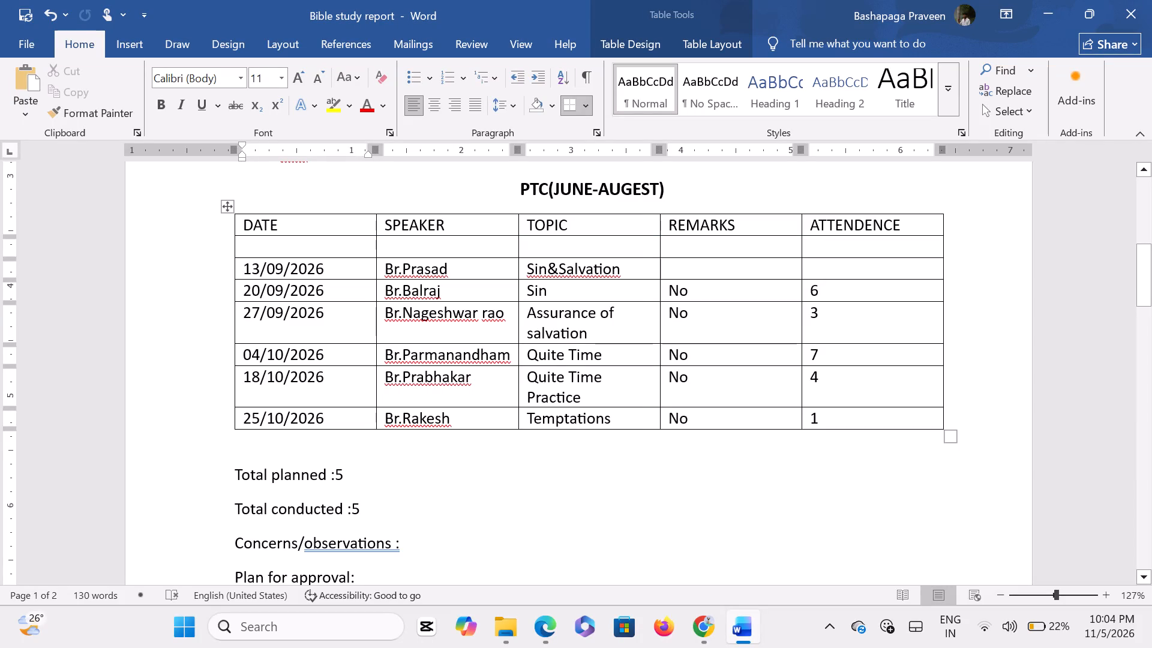
Delete the empty row above the 13/09/2026 row of the PTC table.
{"action": "right_click", "coordinate": [263, 244]}
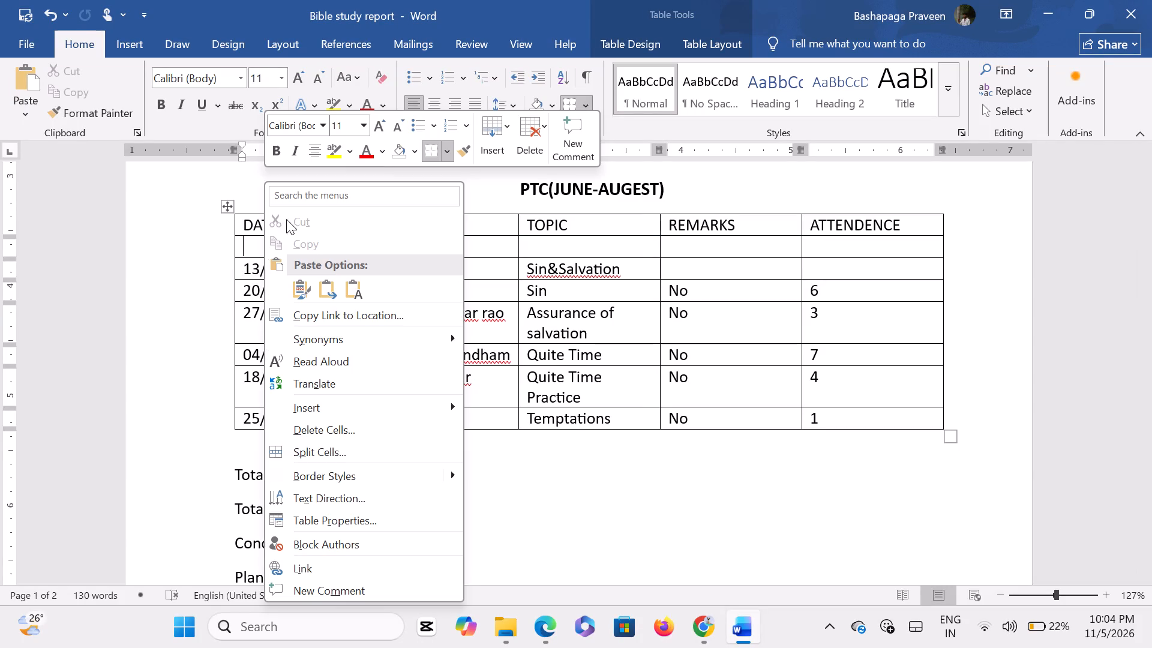
{"action": "left_click", "coordinate": [527, 139]}
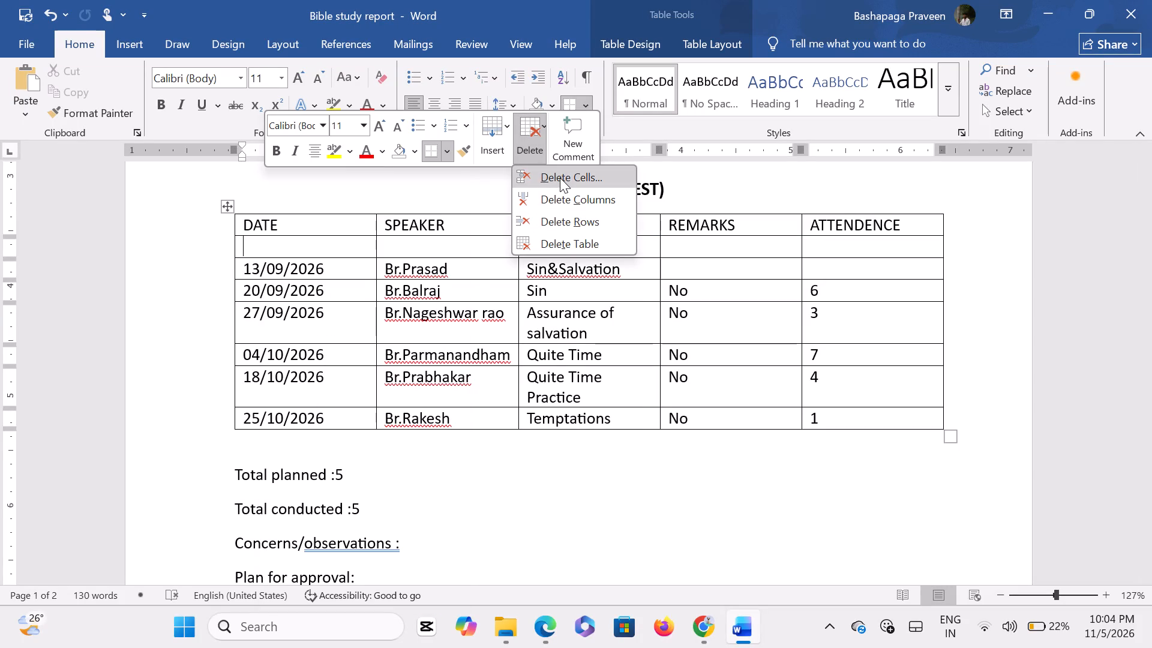
{"action": "left_click", "coordinate": [559, 214]}
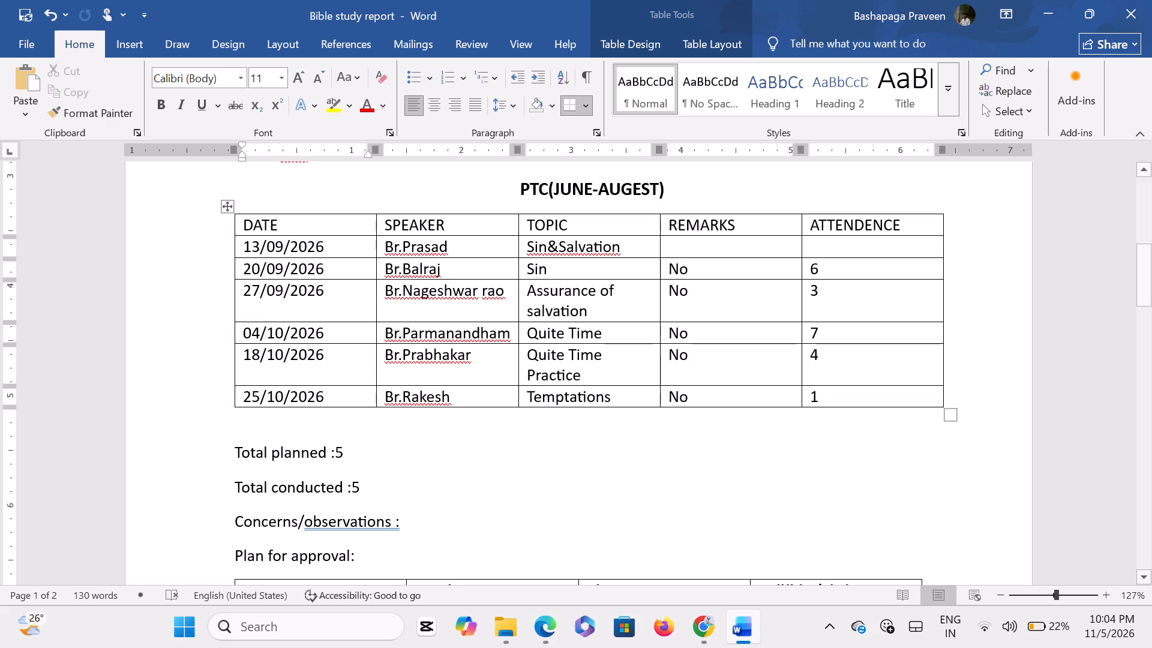
Clear the attendance values in the 20/09/2026, 27/09/2026, 04/10/2026 and 18/10/2026 rows of the PTC table.
{"action": "left_click", "coordinate": [833, 273]}
{"action": "key", "text": "BackSpace"}
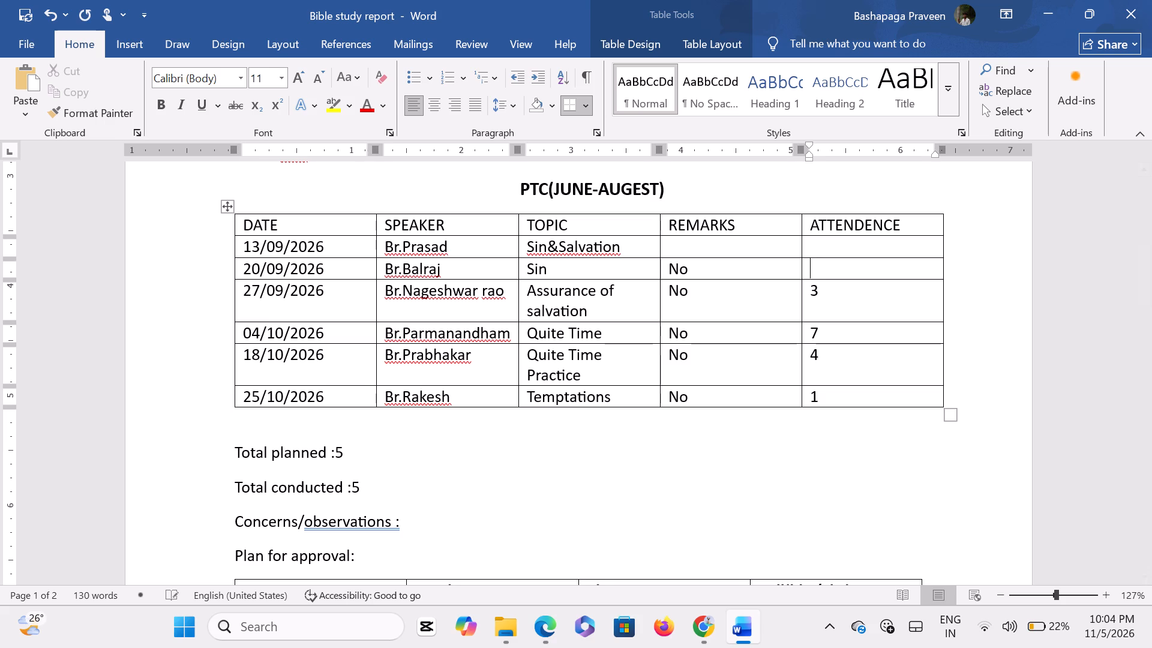
{"action": "left_click", "coordinate": [850, 290]}
{"action": "key", "text": "BackSpace"}
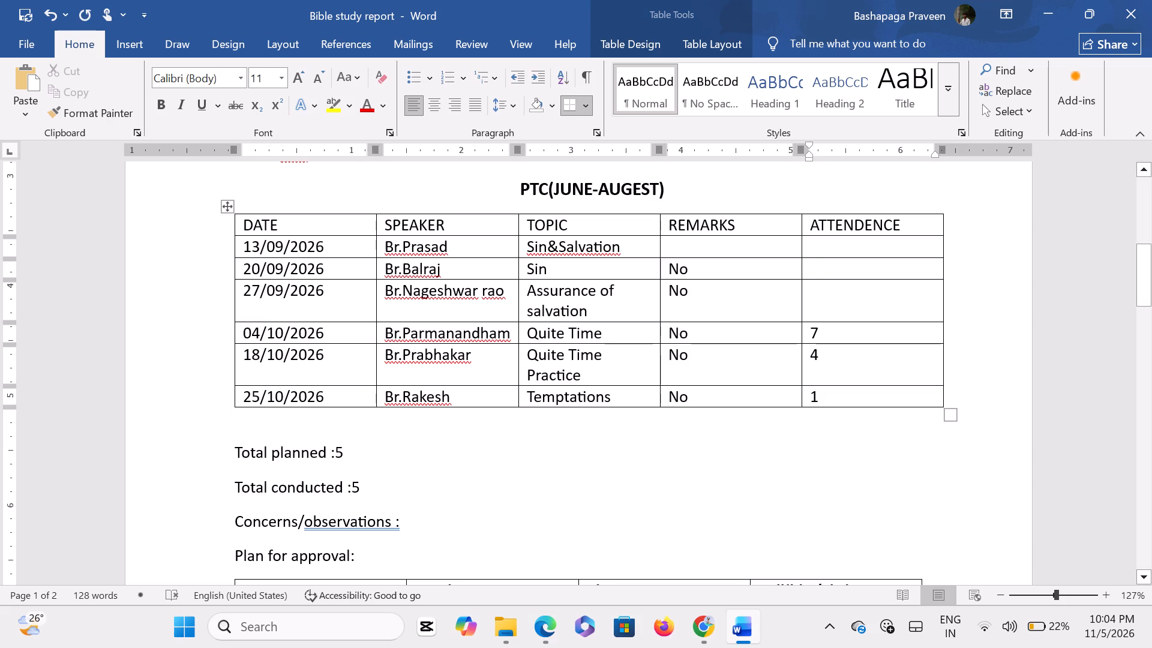
{"action": "left_click", "coordinate": [835, 331]}
{"action": "key", "text": "BackSpace"}
{"action": "left_click", "coordinate": [830, 360]}
{"action": "key", "text": "BackSpace"}
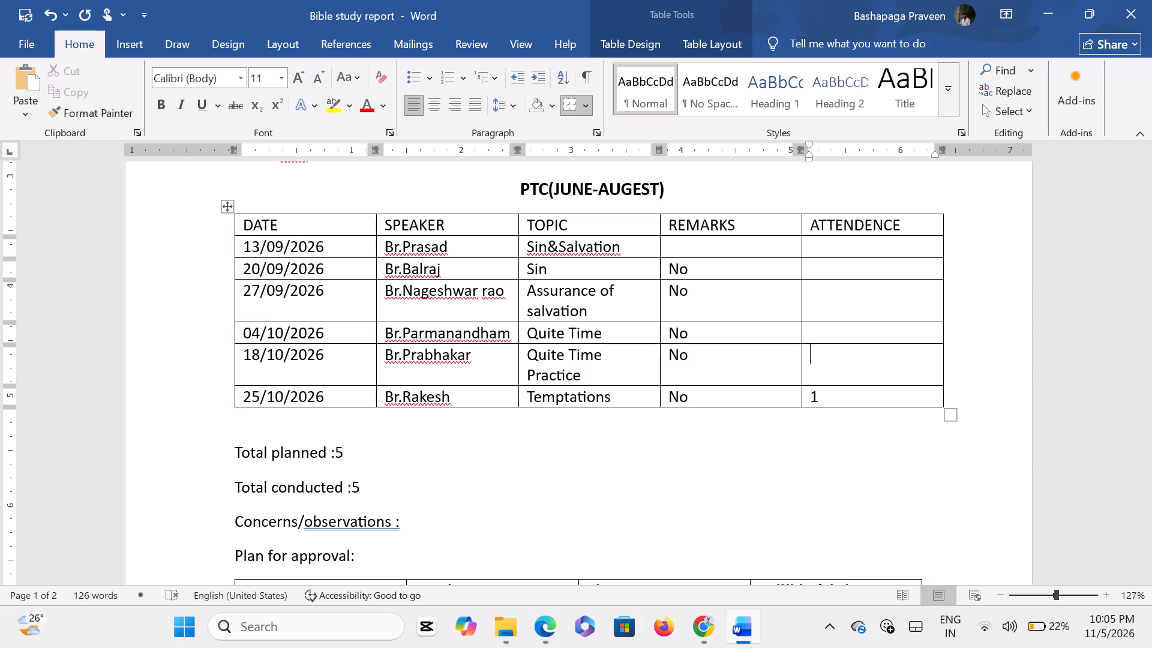
Enter attendance in the PTC table working upward from the 18/10/2026 row to the 13/09/2026 row: 3, 3, 2, 2 and 3.
{"action": "key", "text": "3"}
{"action": "left_click", "coordinate": [819, 332]}
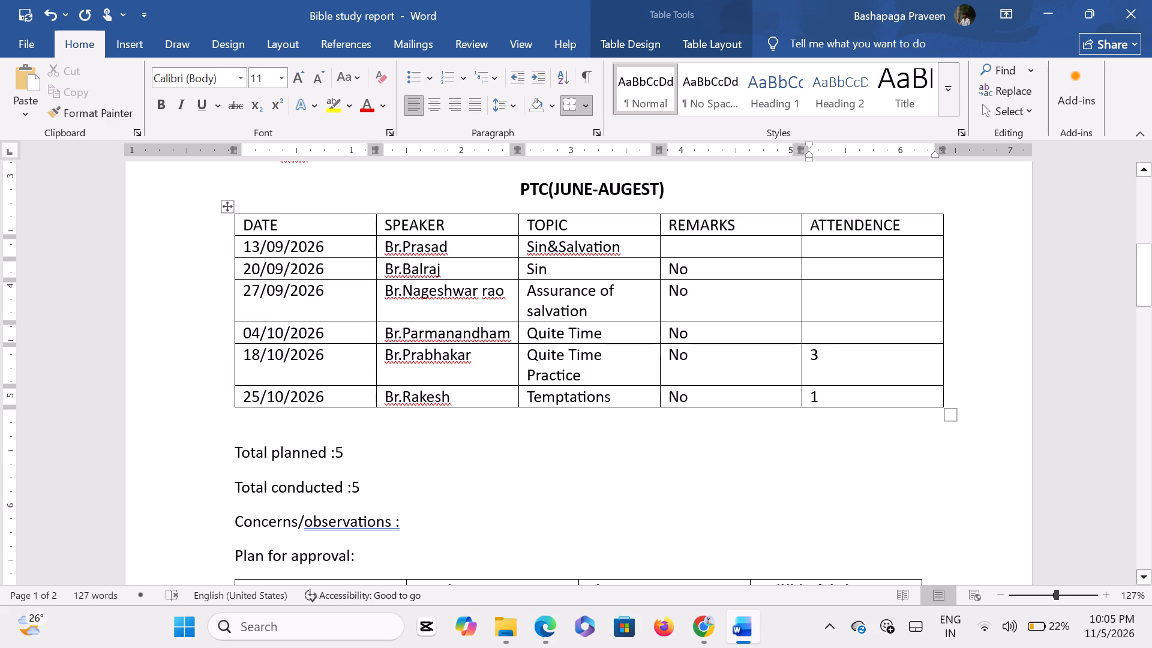
{"action": "key", "text": "3"}
{"action": "left_click", "coordinate": [813, 289]}
{"action": "key", "text": "2"}
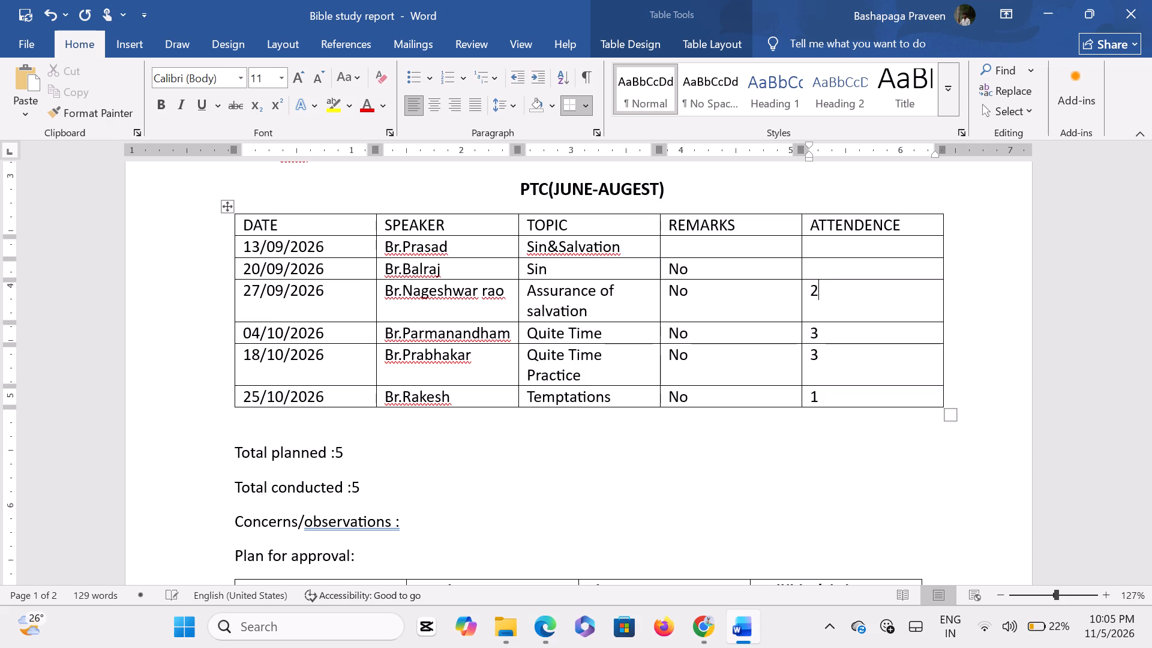
{"action": "left_click", "coordinate": [815, 269]}
{"action": "key", "text": "2"}
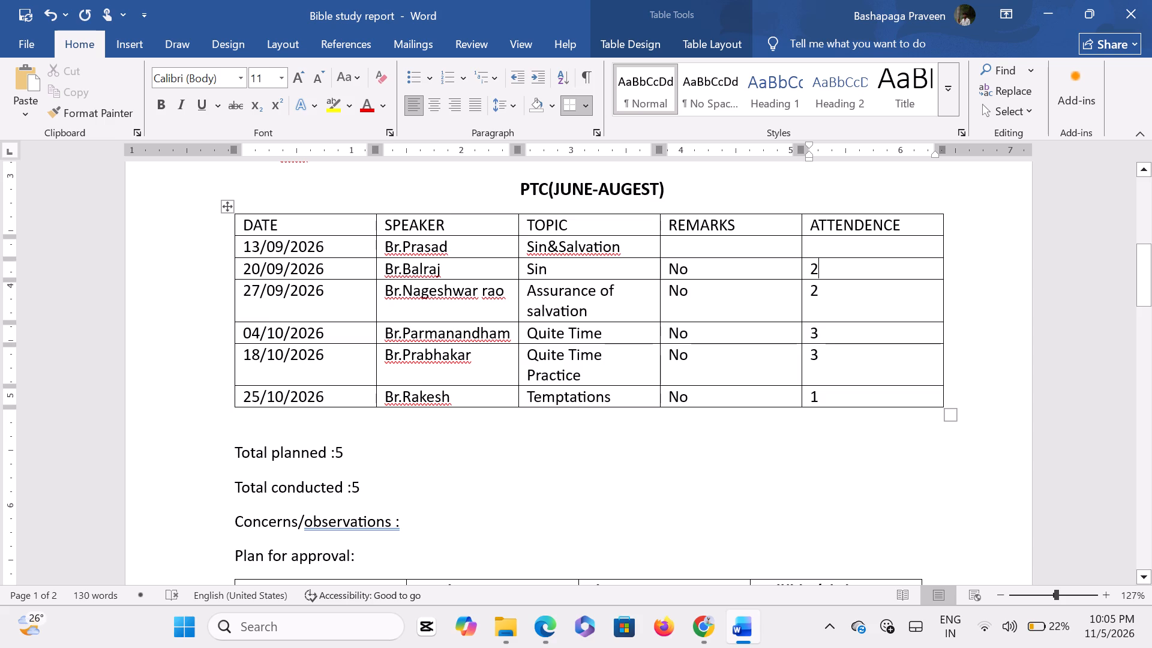
{"action": "left_click", "coordinate": [817, 241]}
{"action": "key", "text": "3"}
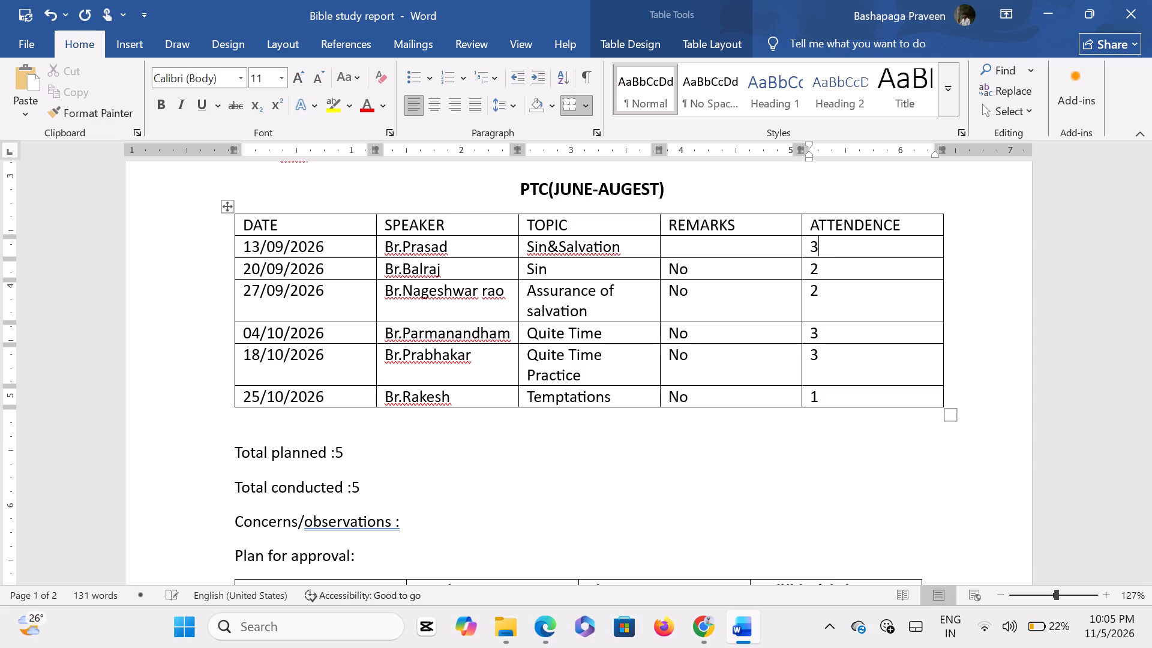
Set both the total planned and total conducted counts below the PTC table to 6.
{"action": "left_click", "coordinate": [343, 452]}
{"action": "key", "text": "BackSpace"}
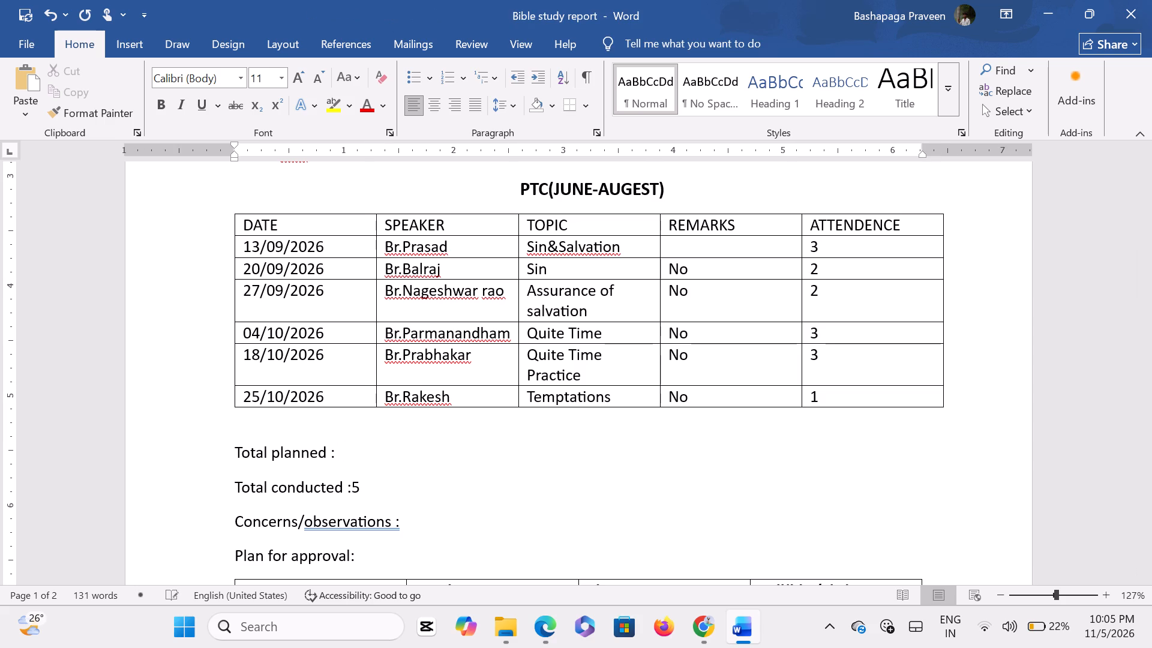
{"action": "key", "text": "6"}
{"action": "left_click", "coordinate": [361, 487]}
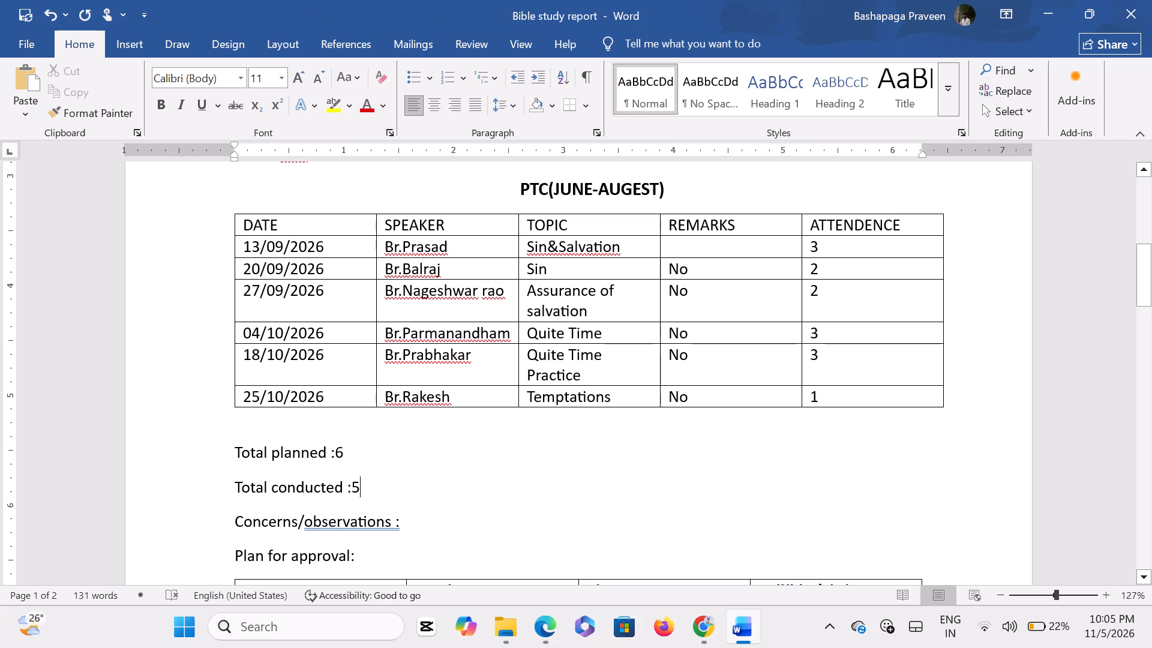
{"action": "key", "text": "BackSpace"}
{"action": "key", "text": "6"}
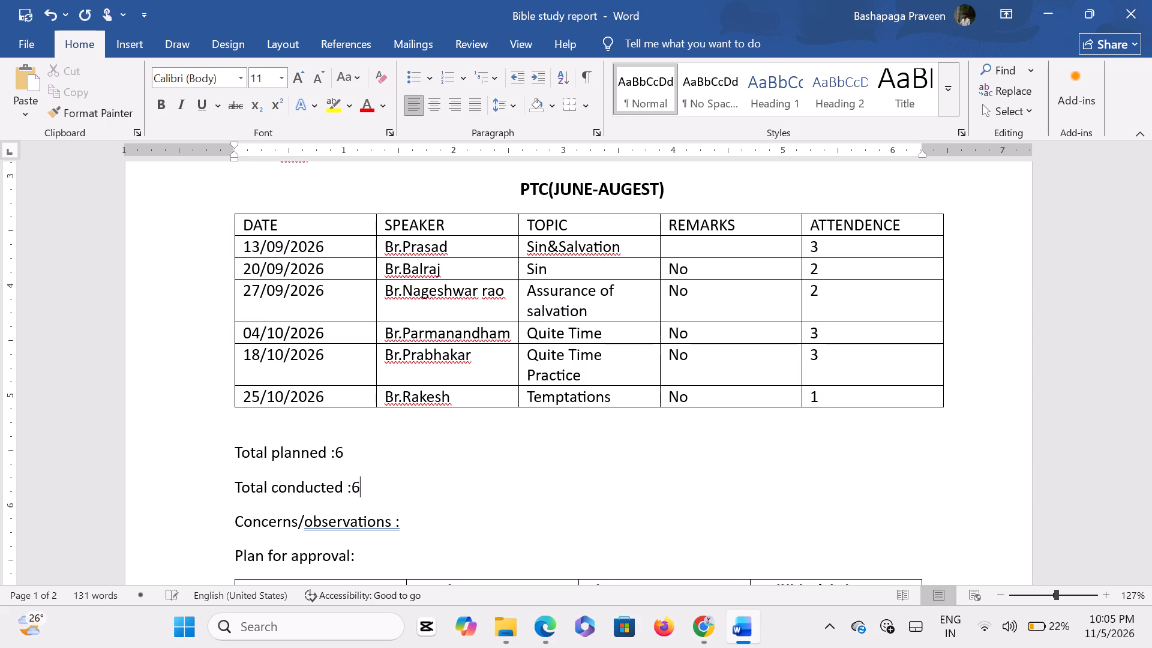
Review the report from its headings and PTC table through the plan for approval table and sign-off.
{"action": "scroll", "coordinate": [360, 497], "scroll_direction": "down", "scroll_amount": 3}
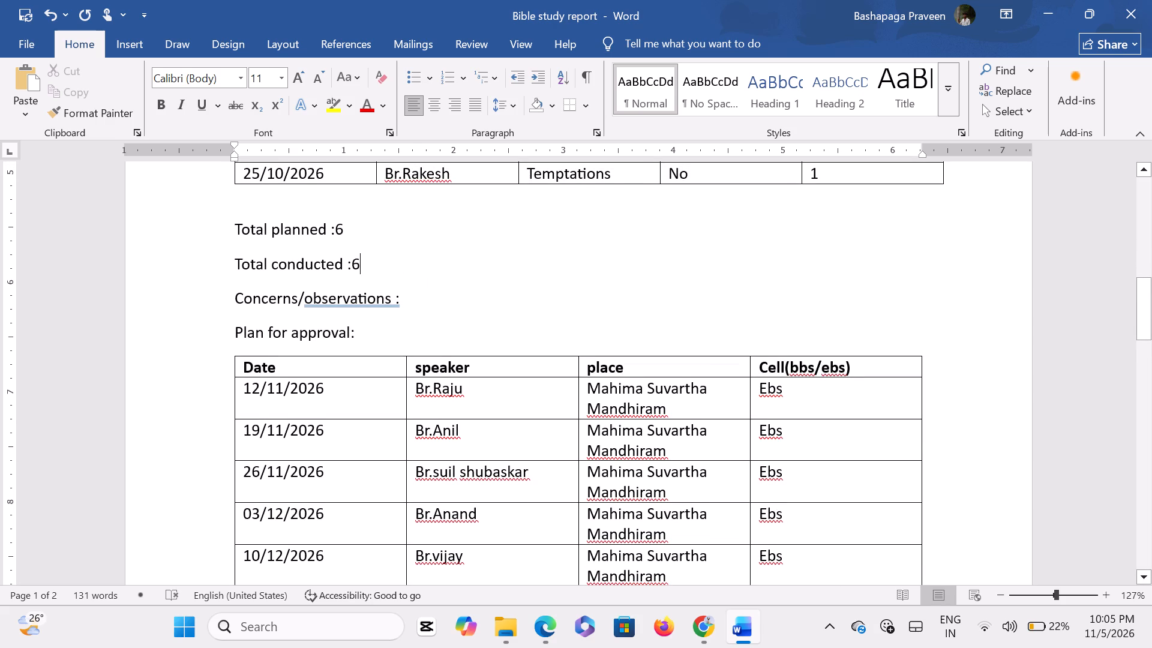
{"action": "scroll", "coordinate": [471, 463], "scroll_direction": "down", "scroll_amount": 2}
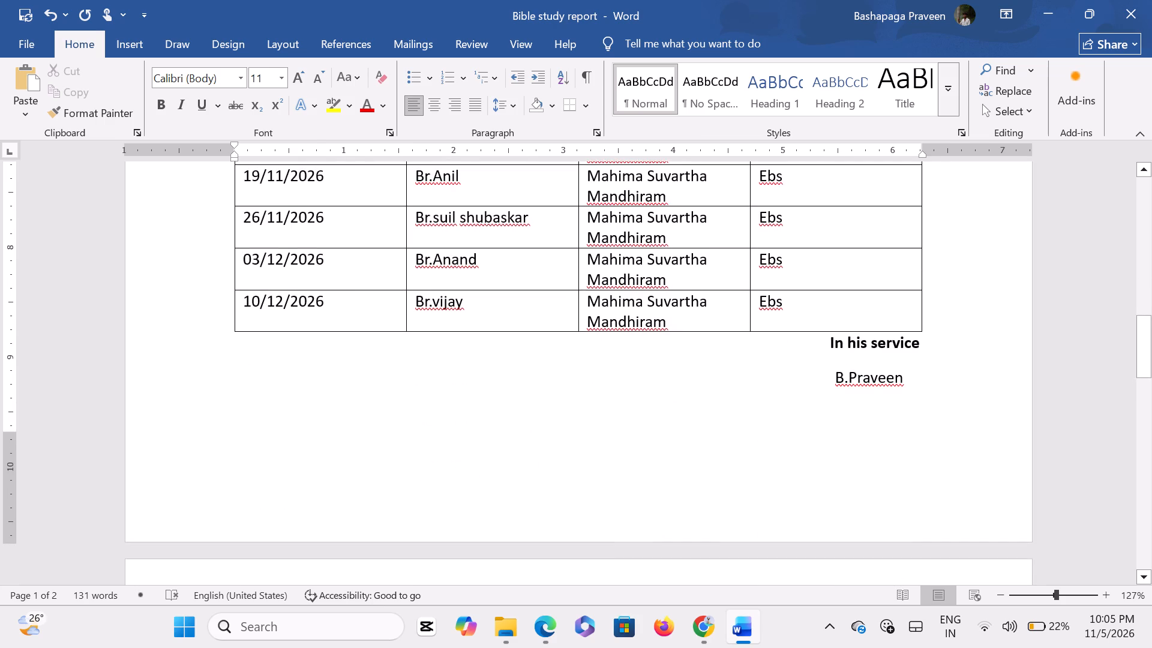
{"action": "scroll", "coordinate": [471, 463], "scroll_direction": "up", "scroll_amount": 3}
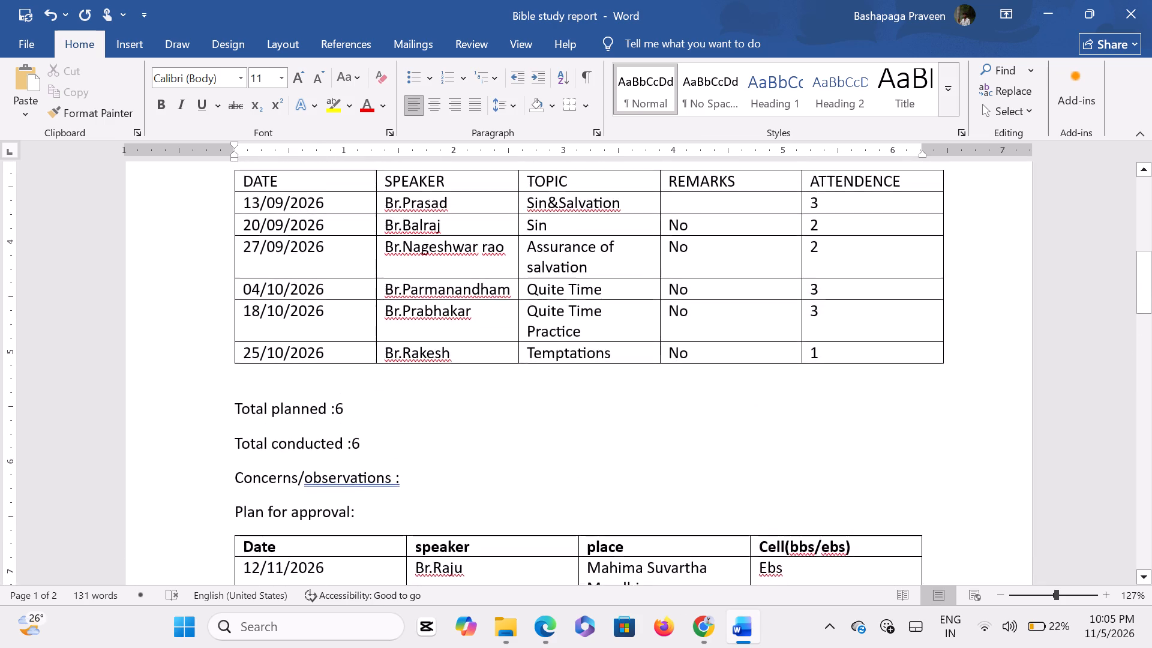
{"action": "scroll", "coordinate": [471, 463], "scroll_direction": "up", "scroll_amount": 2}
{"action": "scroll", "coordinate": [471, 463], "scroll_direction": "down", "scroll_amount": 2}
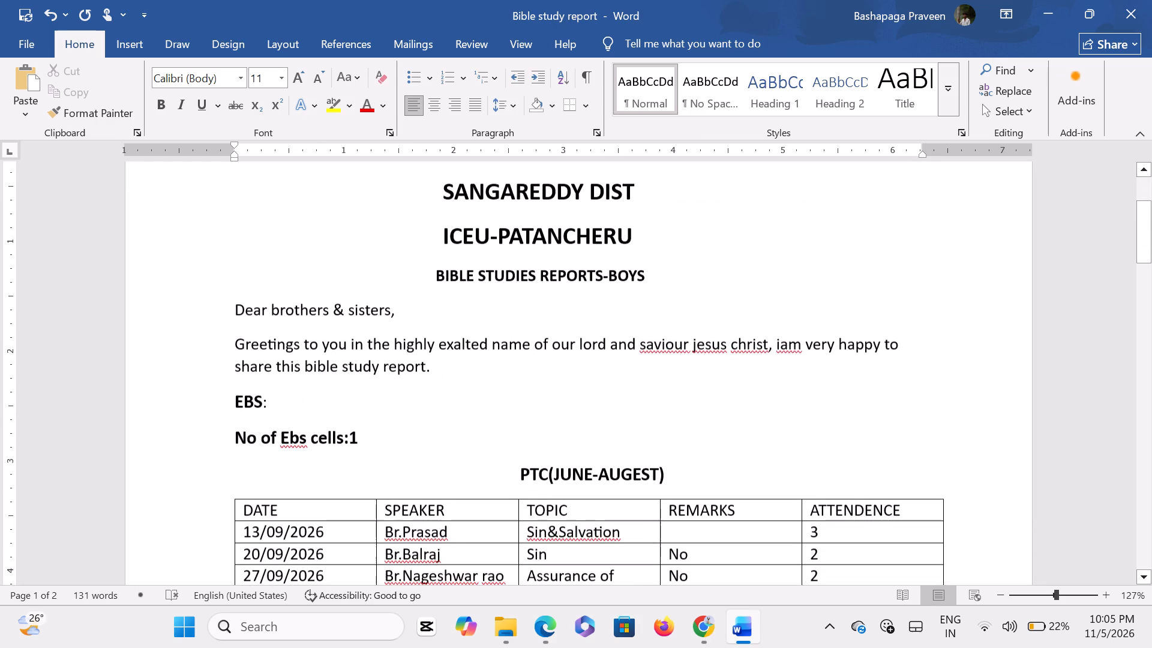
{"action": "scroll", "coordinate": [471, 463], "scroll_direction": "down", "scroll_amount": 1}
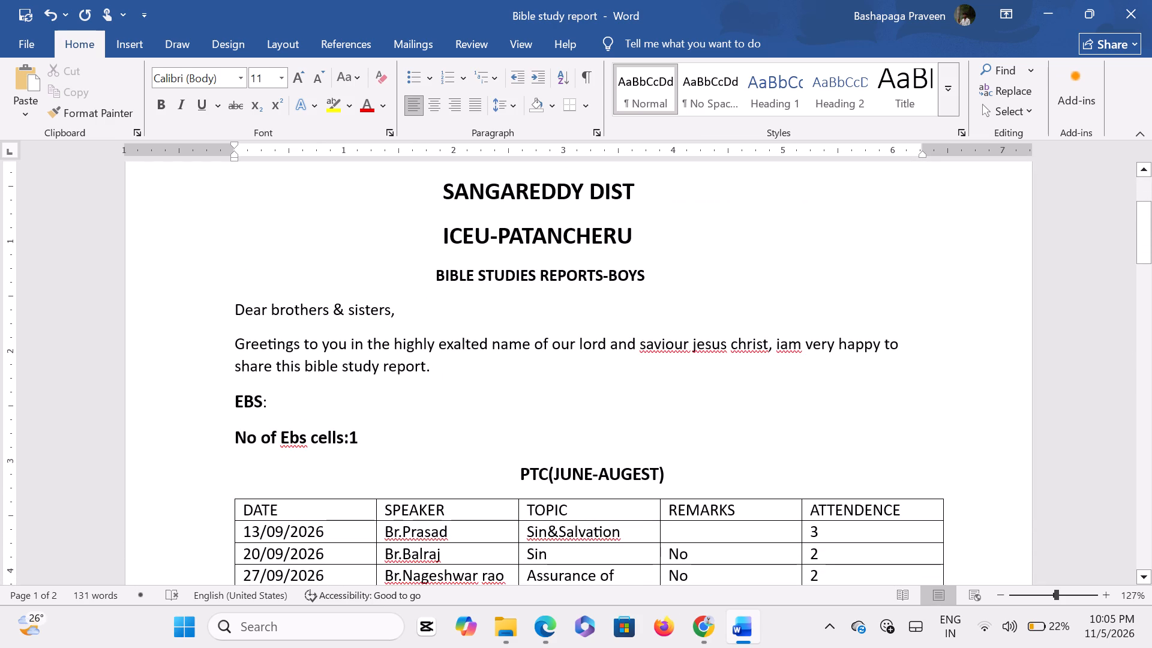
{"action": "left_click", "coordinate": [658, 469]}
{"action": "scroll", "coordinate": [503, 431], "scroll_direction": "down", "scroll_amount": 3}
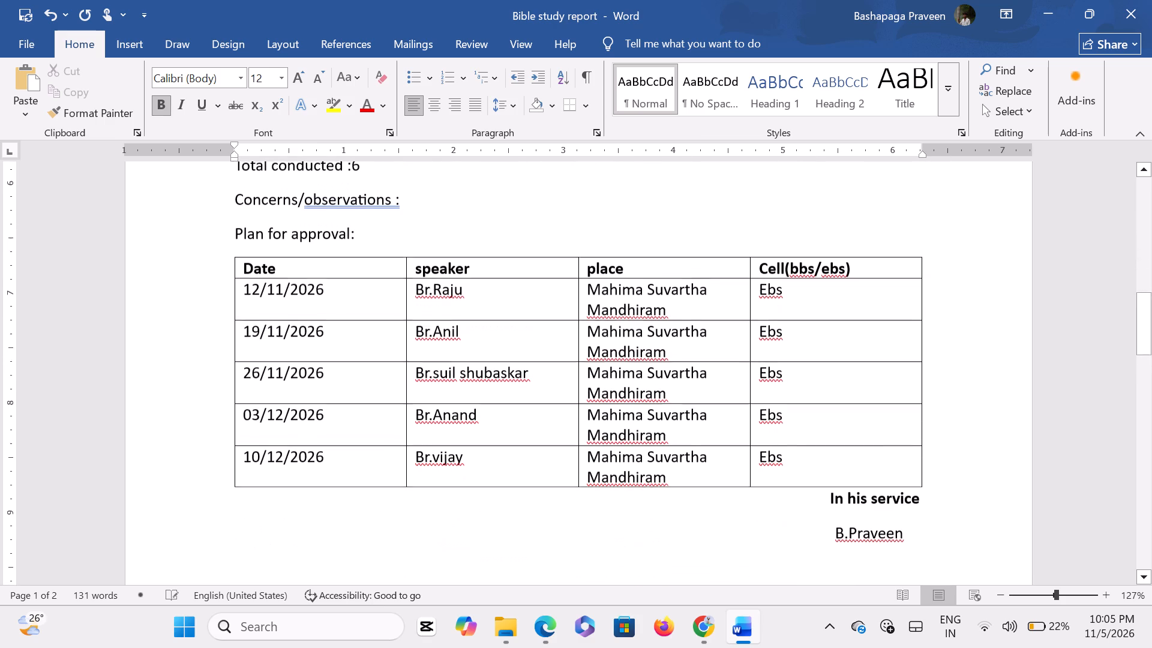
Change the speaker in the 12/11/2026 row of the plan for approval table to "Br.Anil".
{"action": "left_click", "coordinate": [463, 294]}
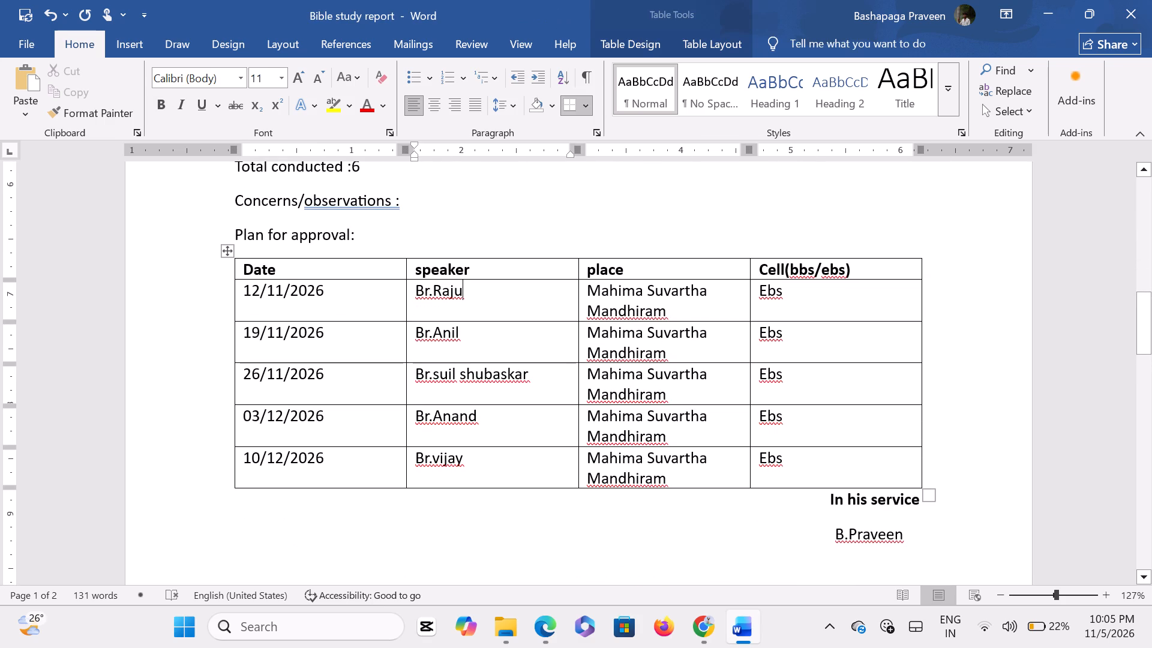
{"action": "key", "text": "BackSpace"}
{"action": "key", "text": "BackSpace"}
{"action": "key", "text": "BackSpace"}
{"action": "key", "text": "BackSpace"}
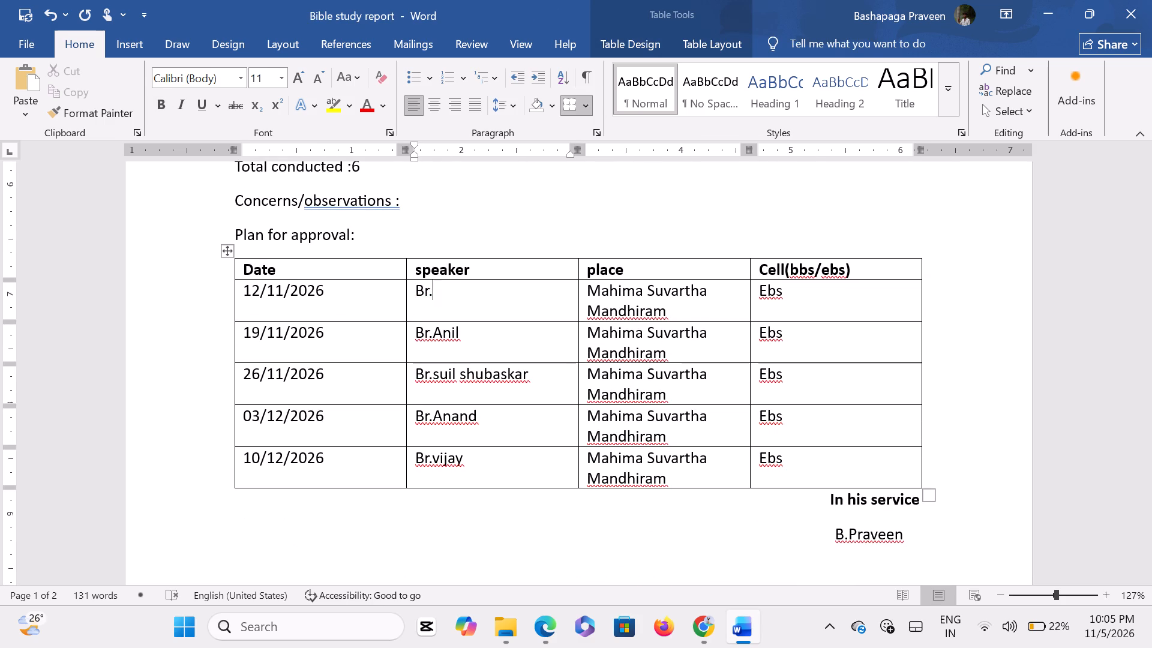
{"action": "type", "text": "Anik"}
{"action": "key", "text": "BackSpace"}
{"action": "key", "text": "l"}
Change the speaker in the 19/11/2026 row of the plan for approval table to "Br.Balraj".
{"action": "left_click", "coordinate": [469, 335]}
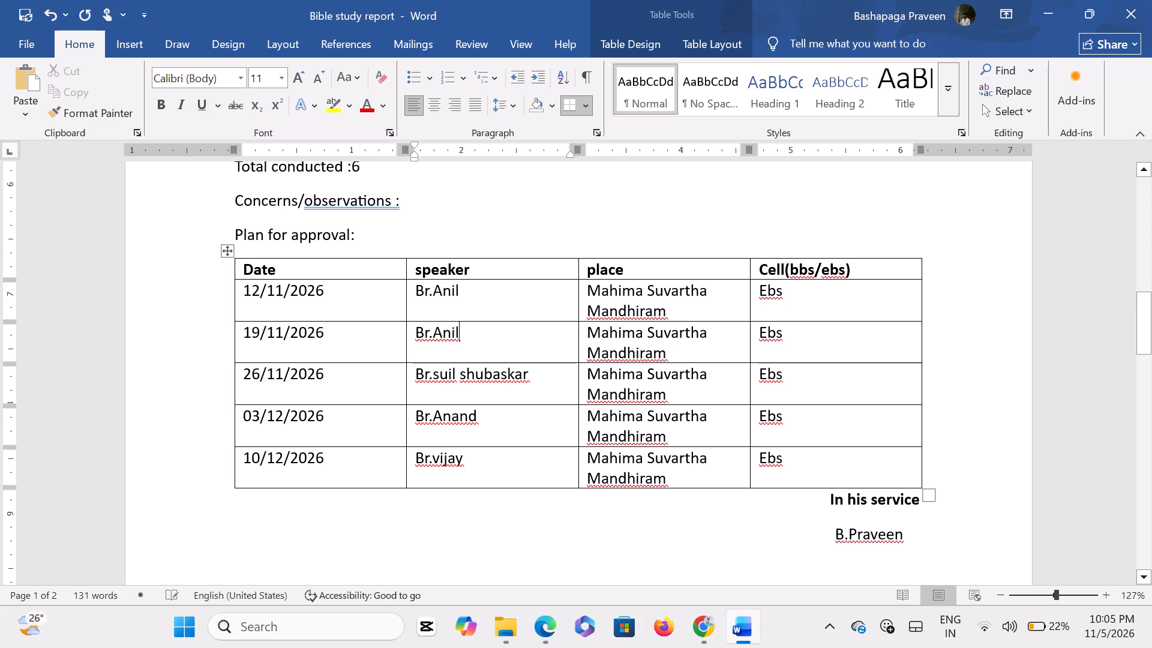
{"action": "key", "text": "BackSpace"}
{"action": "key", "text": "BackSpace"}
{"action": "key", "text": "BackSpace"}
{"action": "key", "text": "BackSpace"}
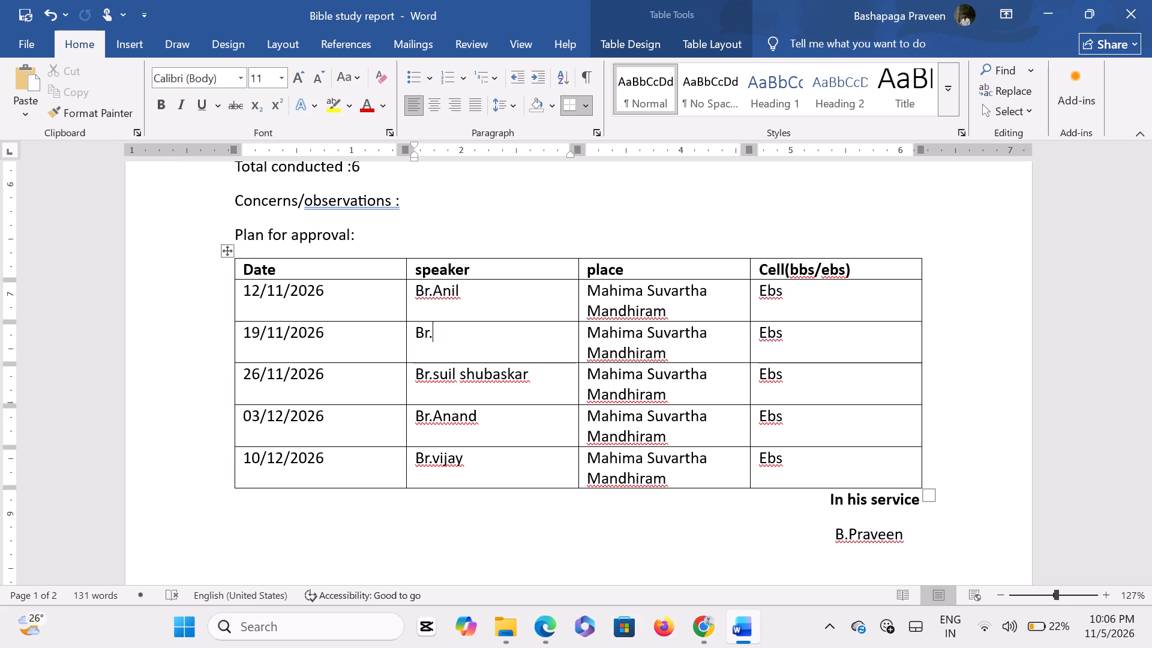
{"action": "type", "text": "Ba"}
{"action": "key", "text": "l"}
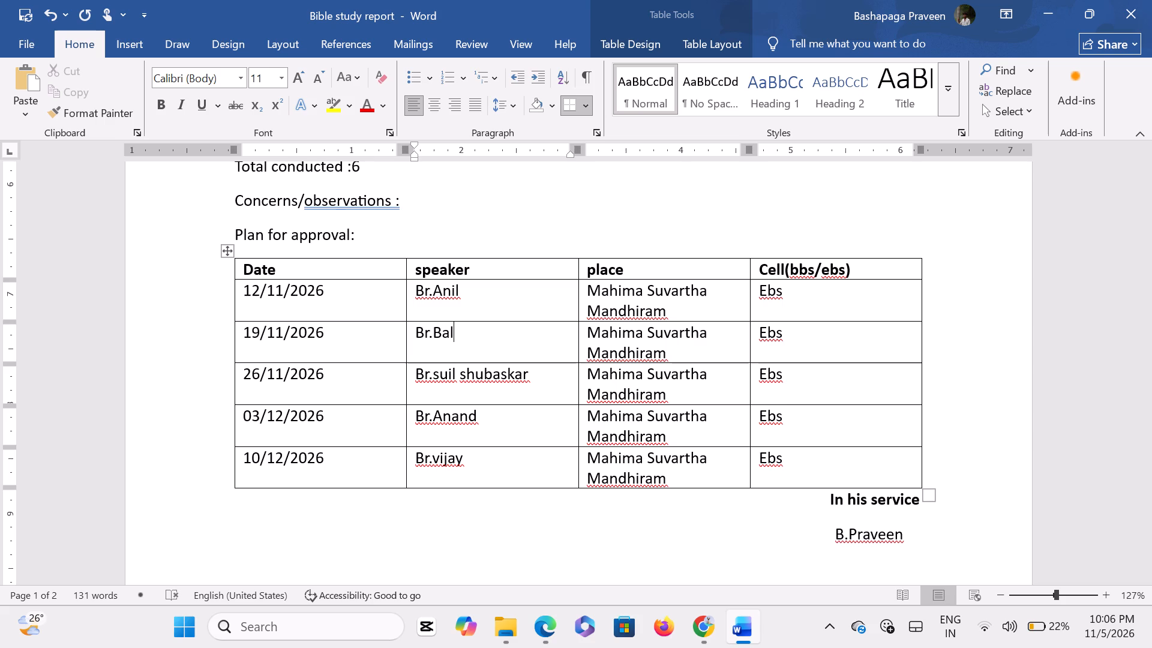
{"action": "type", "text": "raj"}
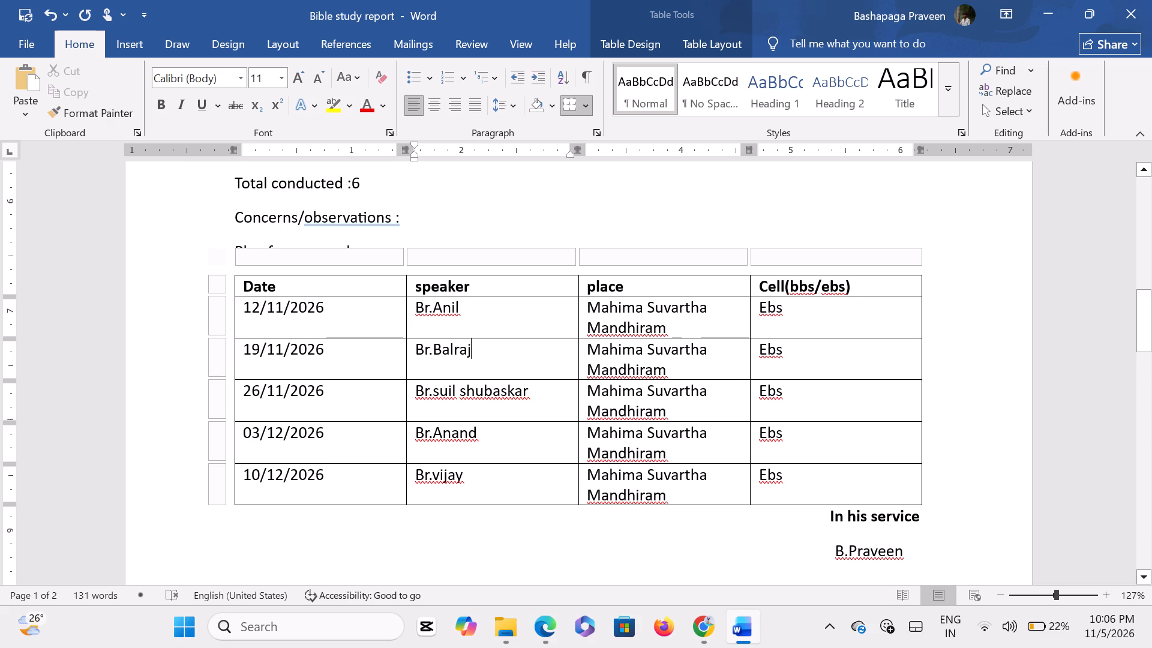
Change the speaker in the 26/11/2026 row of the plan for approval table to "Br.Basha".
{"action": "scroll", "coordinate": [538, 371], "scroll_direction": "down", "scroll_amount": 1}
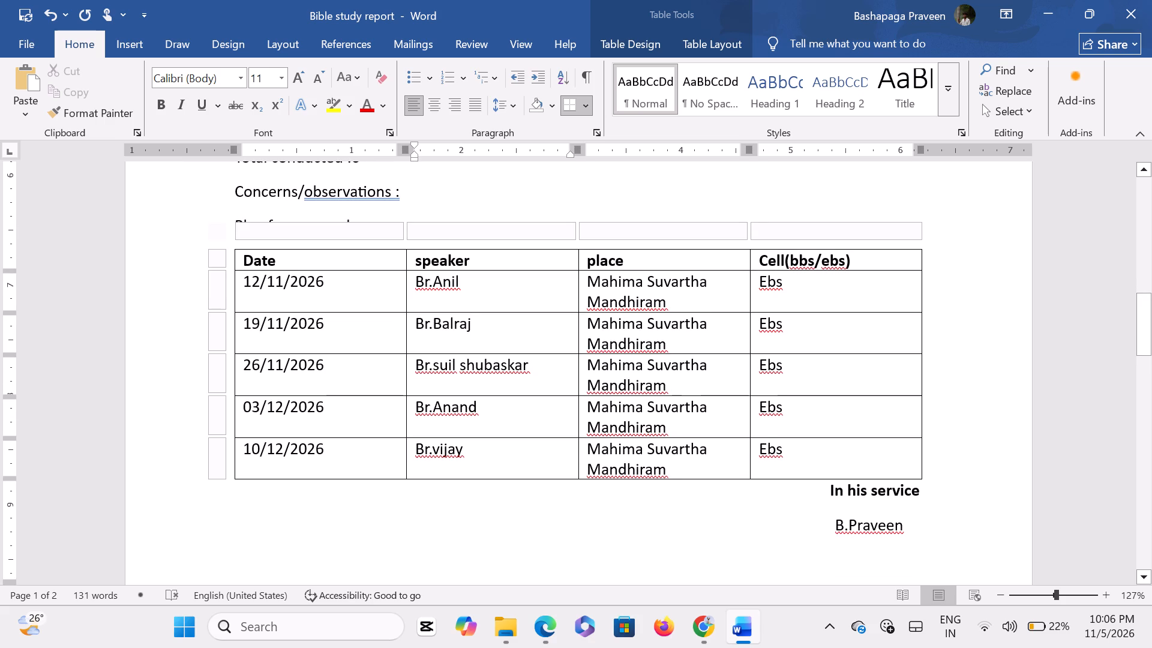
{"action": "left_click", "coordinate": [542, 373]}
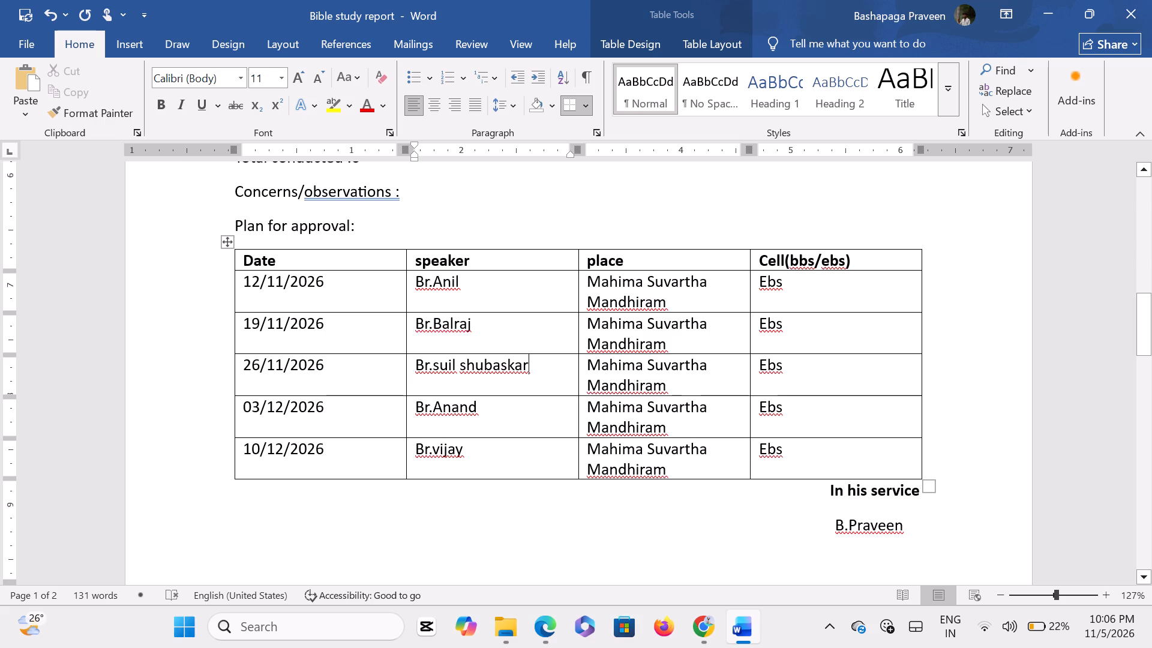
{"action": "key", "text": "BackSpace"}
{"action": "key", "text": "BackSpace"}
{"action": "key", "text": "BackSpace"}
{"action": "key", "text": "BackSpace"}
{"action": "key", "text": "BackSpace"}
{"action": "key", "text": "BackSpace"}
{"action": "key", "text": "BackSpace"}
{"action": "key", "text": "BackSpace"}
{"action": "key", "text": "BackSpace"}
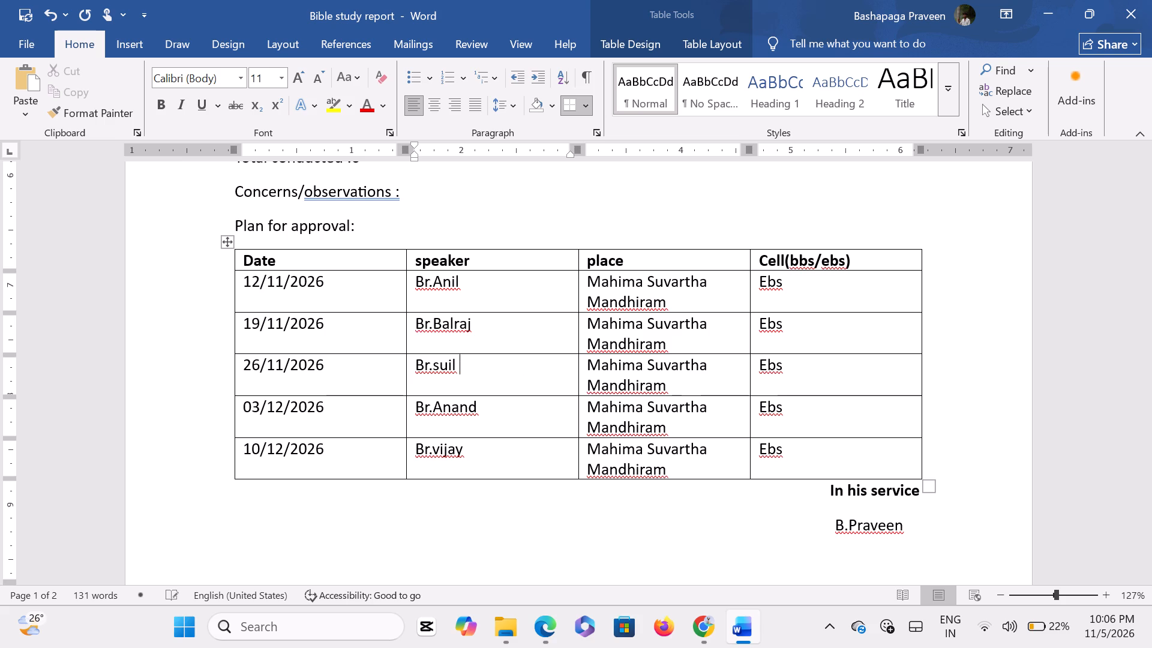
{"action": "key", "text": "BackSpace"}
{"action": "key", "text": "BackSpace"}
{"action": "key", "text": "BackSpace"}
{"action": "key", "text": "BackSpace"}
{"action": "key", "text": "BackSpace"}
{"action": "type", "text": "Basha"}
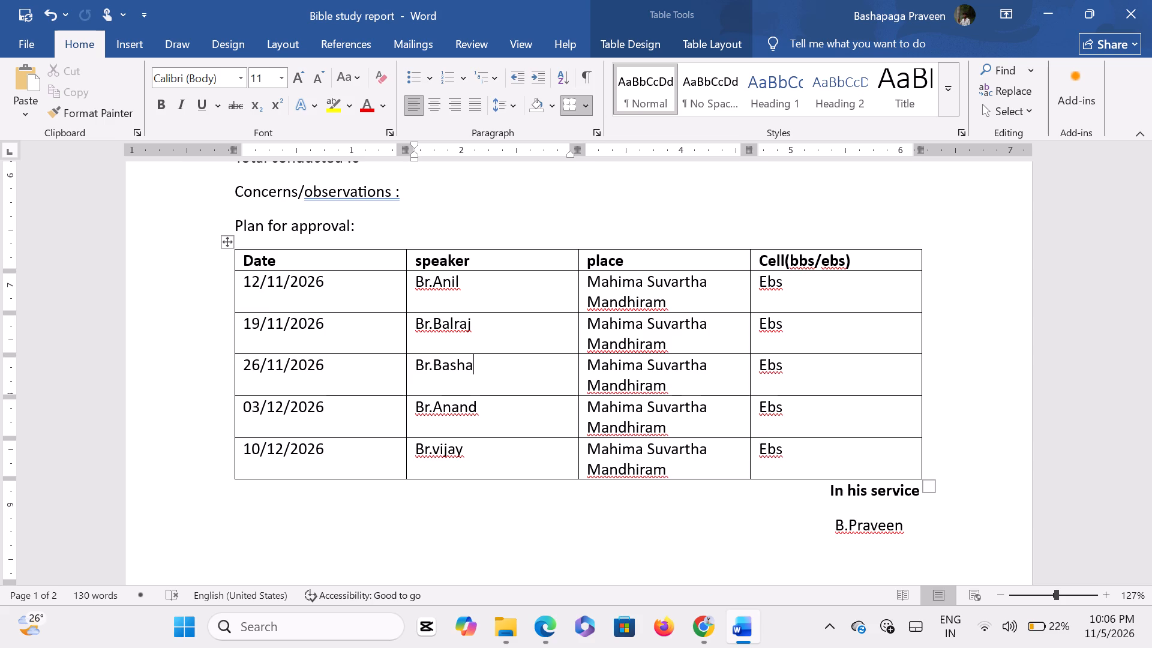
Change the speakers in the plan for approval table to "Br.nehanmia" for 03/12/2026 and "Br.pruthvi" for 10/12/2026.
{"action": "left_click", "coordinate": [491, 409]}
{"action": "key", "text": "BackSpace"}
{"action": "key", "text": "BackSpace"}
{"action": "key", "text": "BackSpace"}
{"action": "key", "text": "BackSpace"}
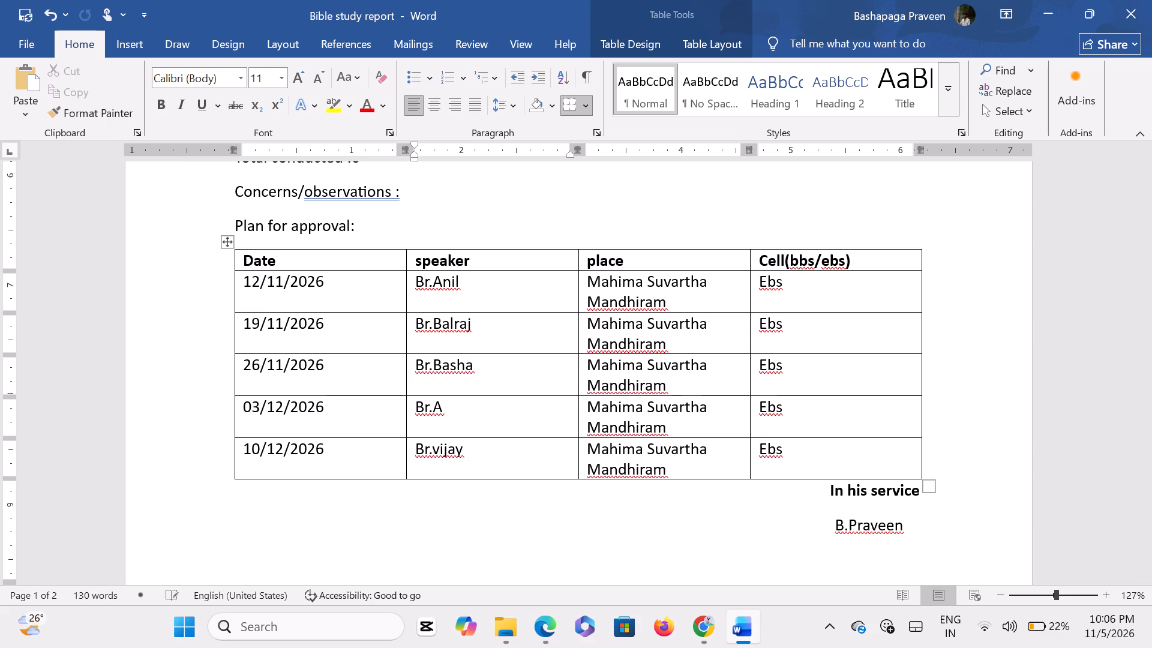
{"action": "key", "text": "BackSpace"}
{"action": "type", "text": "neh"}
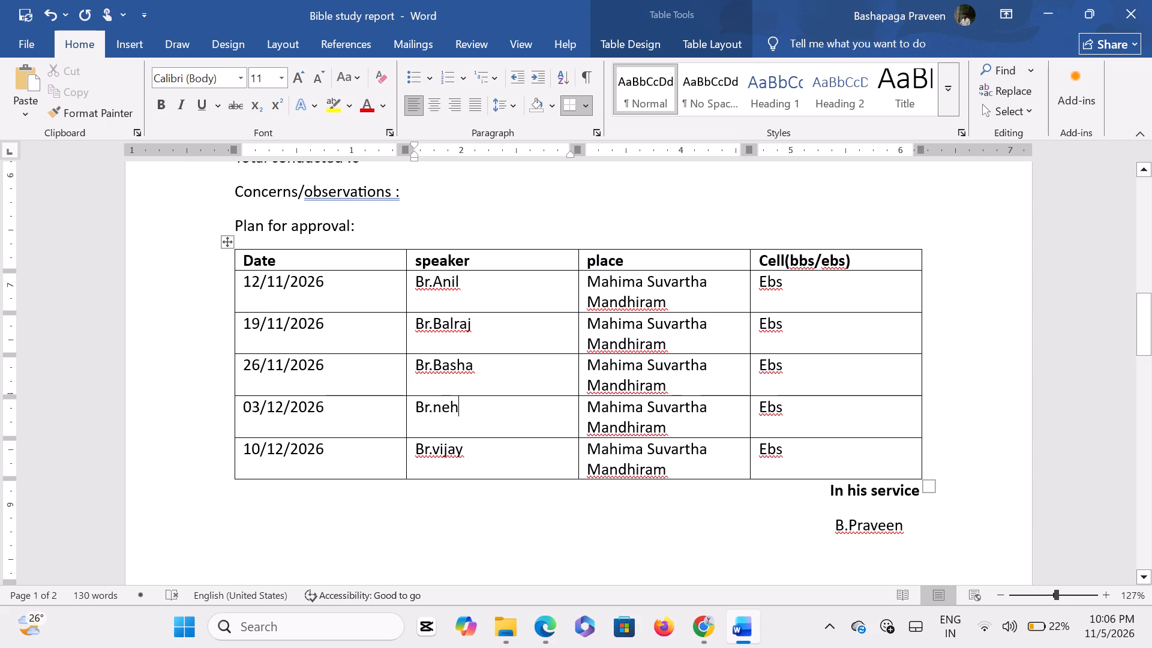
{"action": "left_click", "coordinate": [482, 463]}
{"action": "key", "text": "BackSpace"}
{"action": "key", "text": "BackSpace"}
{"action": "key", "text": "BackSpace"}
{"action": "key", "text": "BackSpace"}
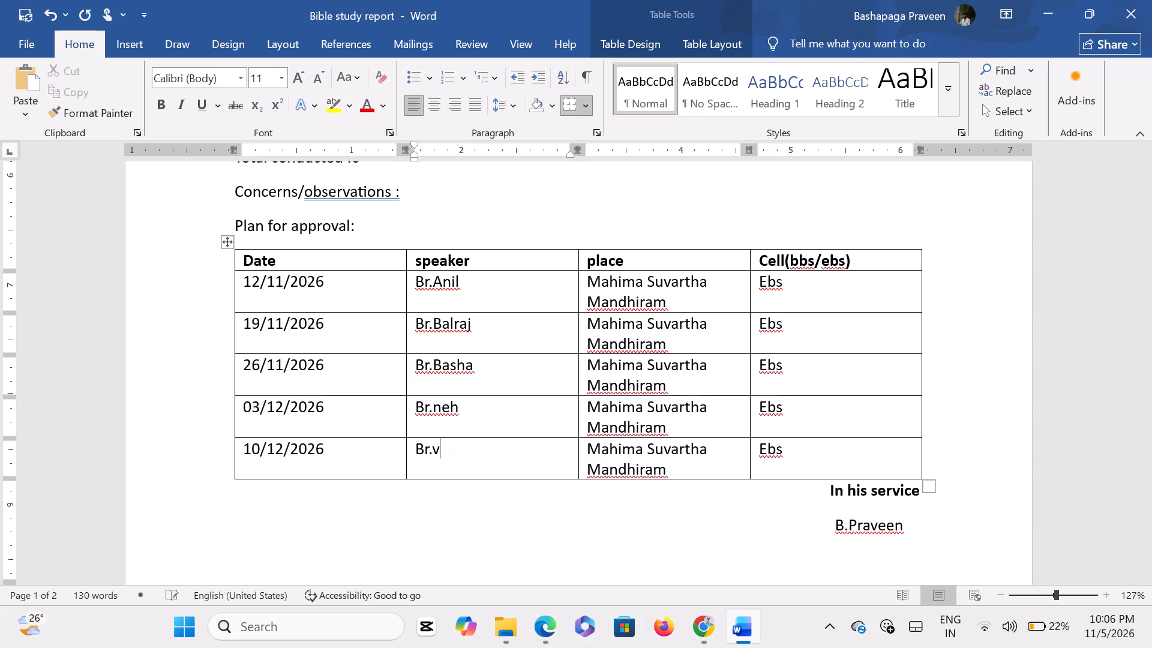
{"action": "key", "text": "BackSpace"}
{"action": "left_click", "coordinate": [469, 403]}
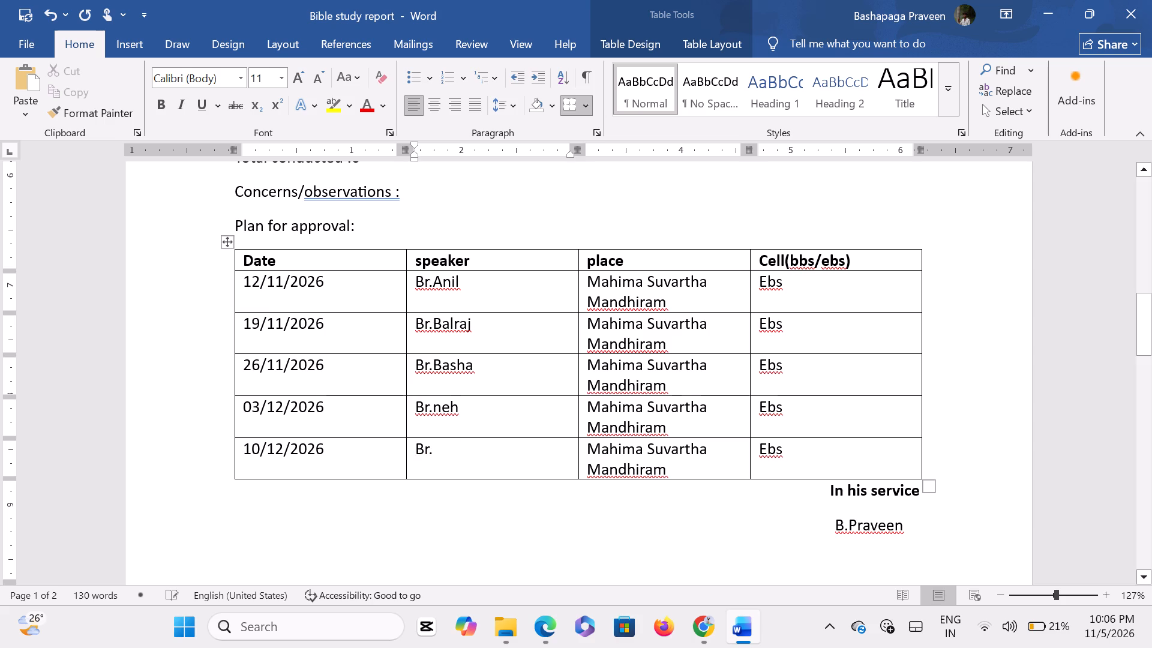
{"action": "type", "text": "anmia"}
{"action": "left_click", "coordinate": [449, 448]}
{"action": "type", "text": "pruth"}
{"action": "type", "text": "vi"}
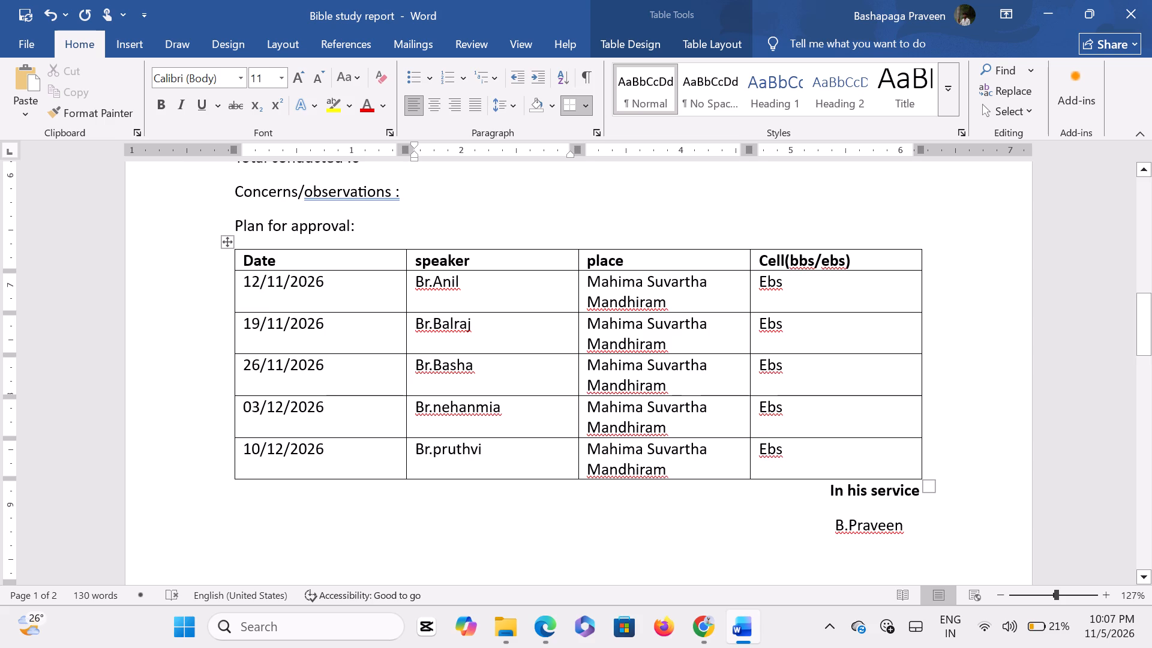
Change the months in the PTC heading above the session table so it reads "PTC(September-NOVEMBER)".
{"action": "scroll", "coordinate": [457, 505], "scroll_direction": "down", "scroll_amount": 1}
{"action": "scroll", "coordinate": [457, 505], "scroll_direction": "up", "scroll_amount": 4}
{"action": "scroll", "coordinate": [457, 505], "scroll_direction": "down", "scroll_amount": 1}
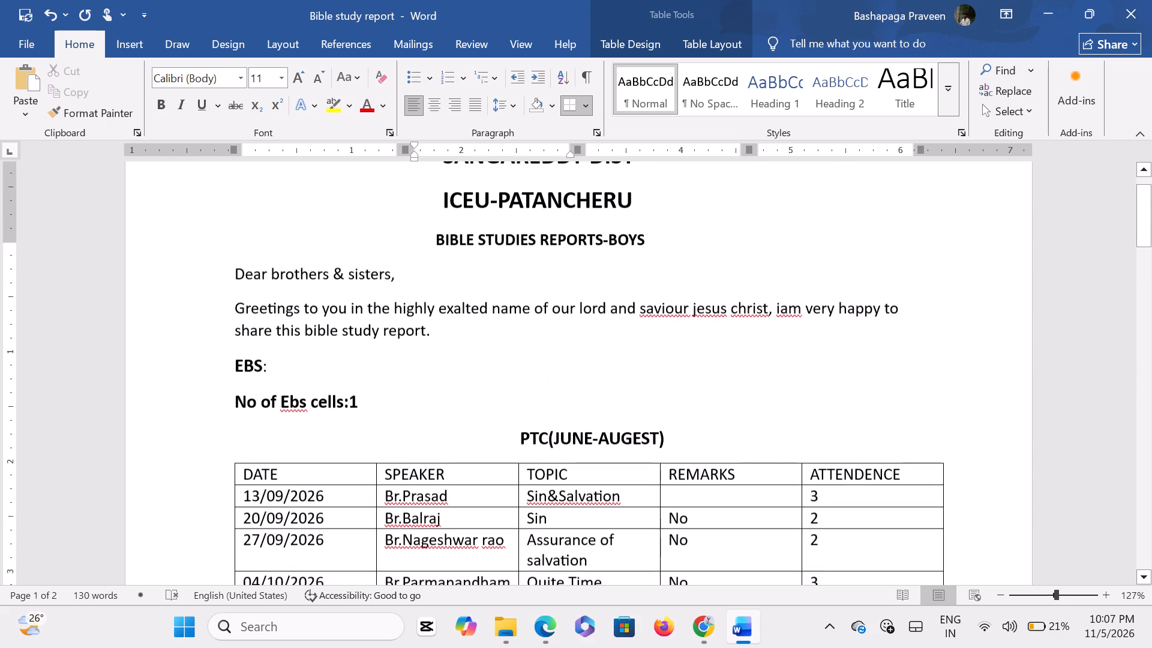
{"action": "left_click", "coordinate": [656, 440]}
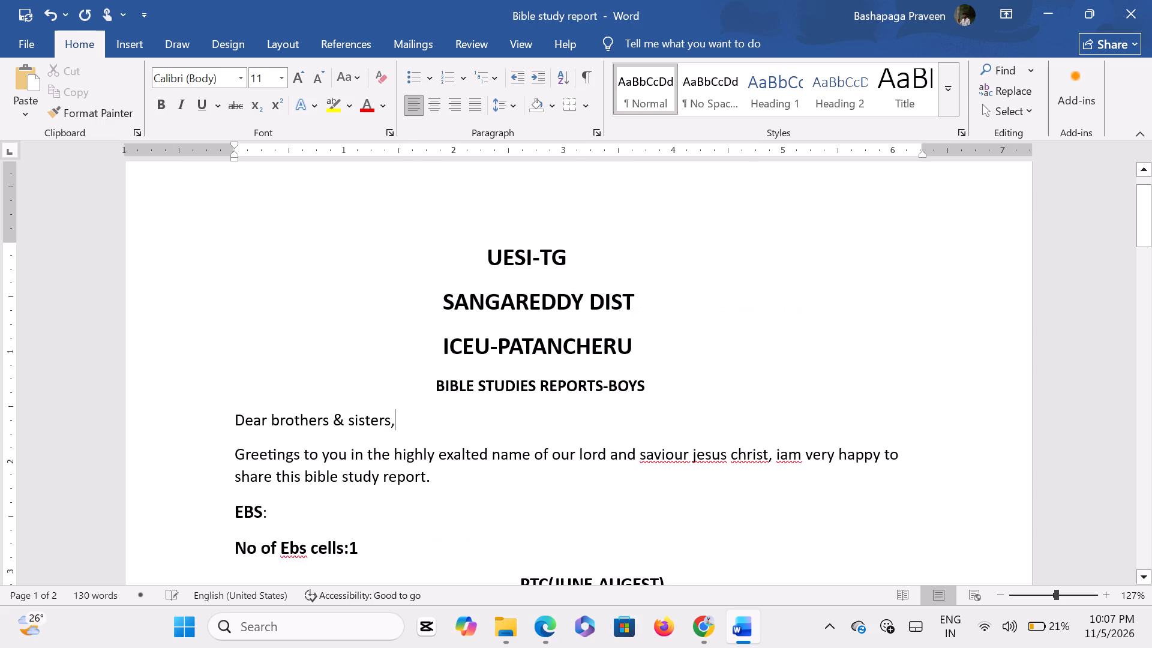
{"action": "scroll", "coordinate": [689, 482], "scroll_direction": "down", "scroll_amount": 1}
{"action": "left_click", "coordinate": [661, 475]}
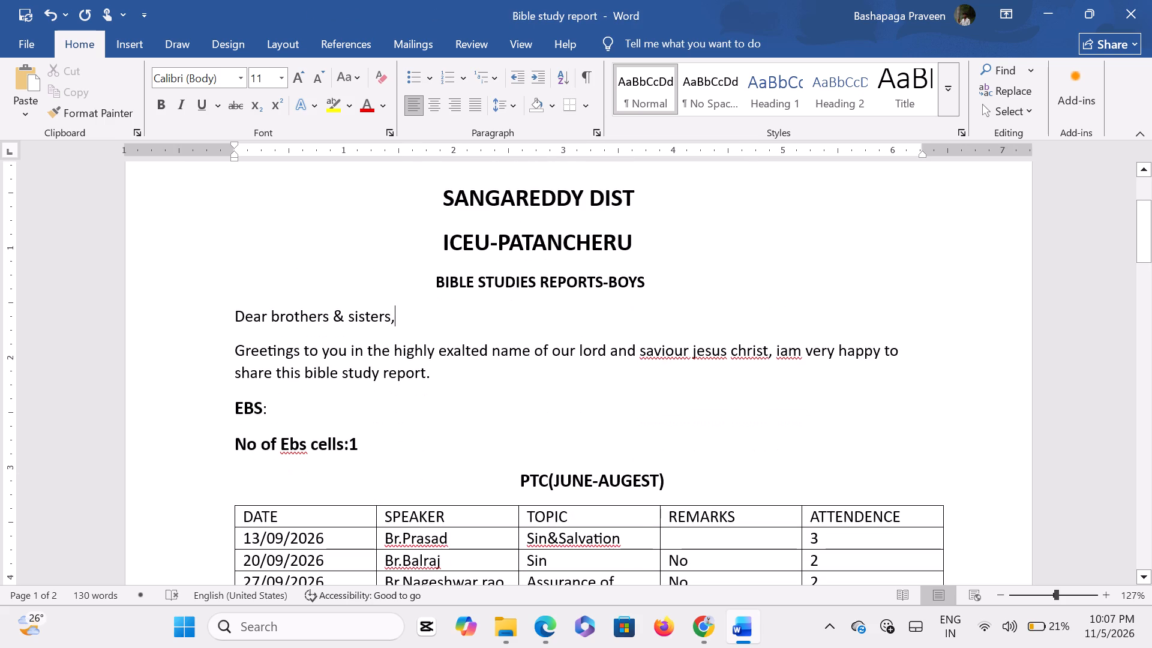
{"action": "key", "text": "BackSpace"}
{"action": "key", "text": "BackSpace"}
{"action": "key", "text": "BackSpace"}
{"action": "key", "text": "BackSpace"}
{"action": "key", "text": "BackSpace"}
{"action": "key", "text": "BackSpace"}
{"action": "key", "text": "BackSpace"}
{"action": "key", "text": "BackSpace"}
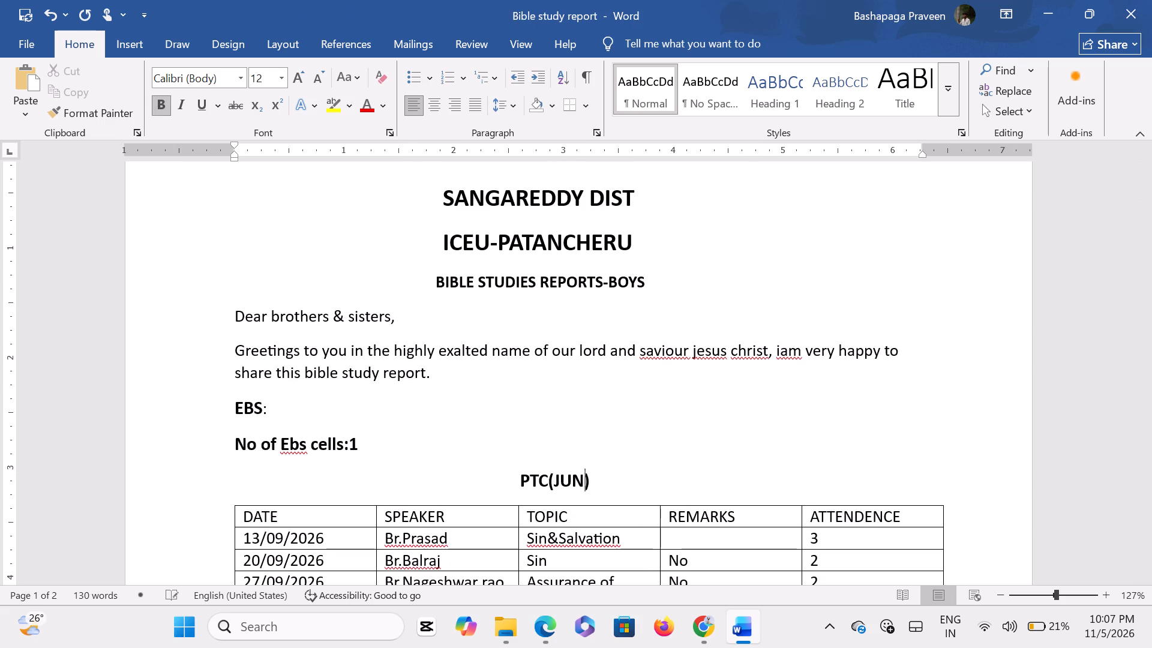
{"action": "key", "text": "BackSpace"}
{"action": "key", "text": "BackSpace"}
{"action": "key", "text": "BackSpace"}
{"action": "type", "text": "Se"}
{"action": "key", "text": "BackSpace"}
{"action": "type", "text": "EP"}
{"action": "type", "text": "TE"}
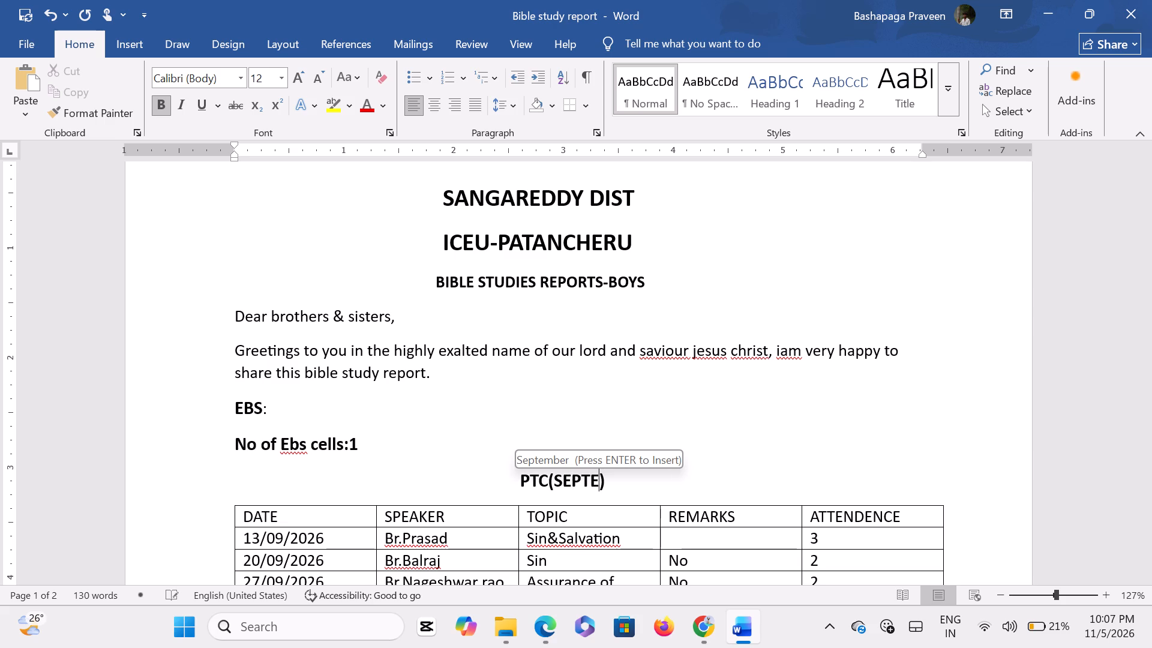
{"action": "key", "text": "m"}
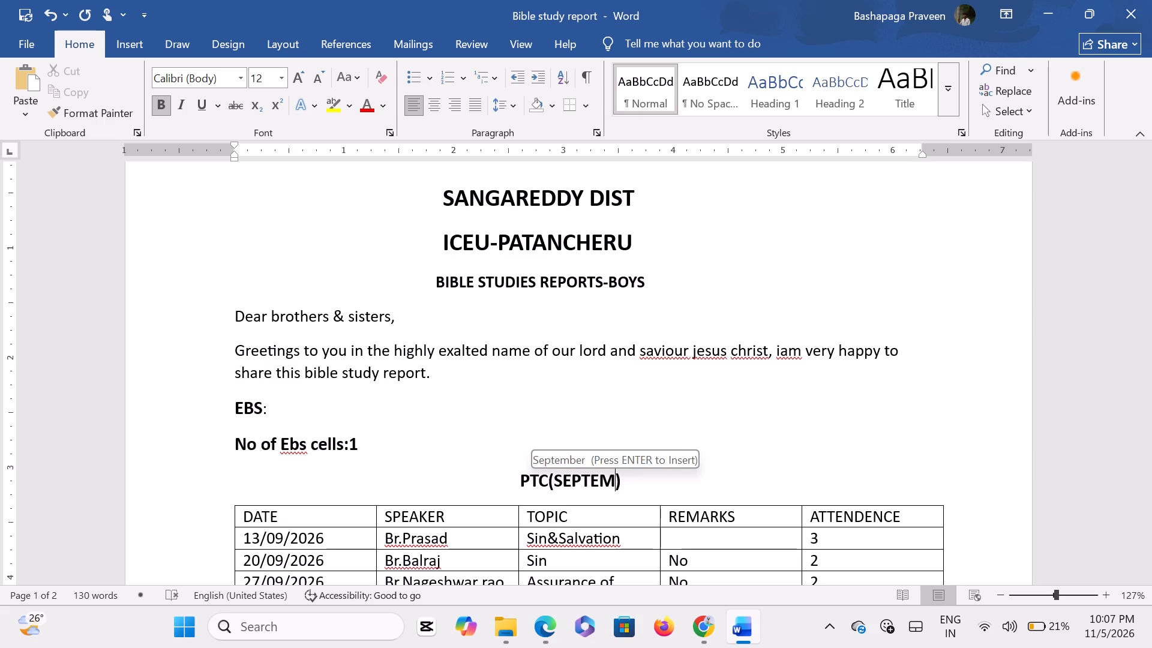
{"action": "key", "text": "Return"}
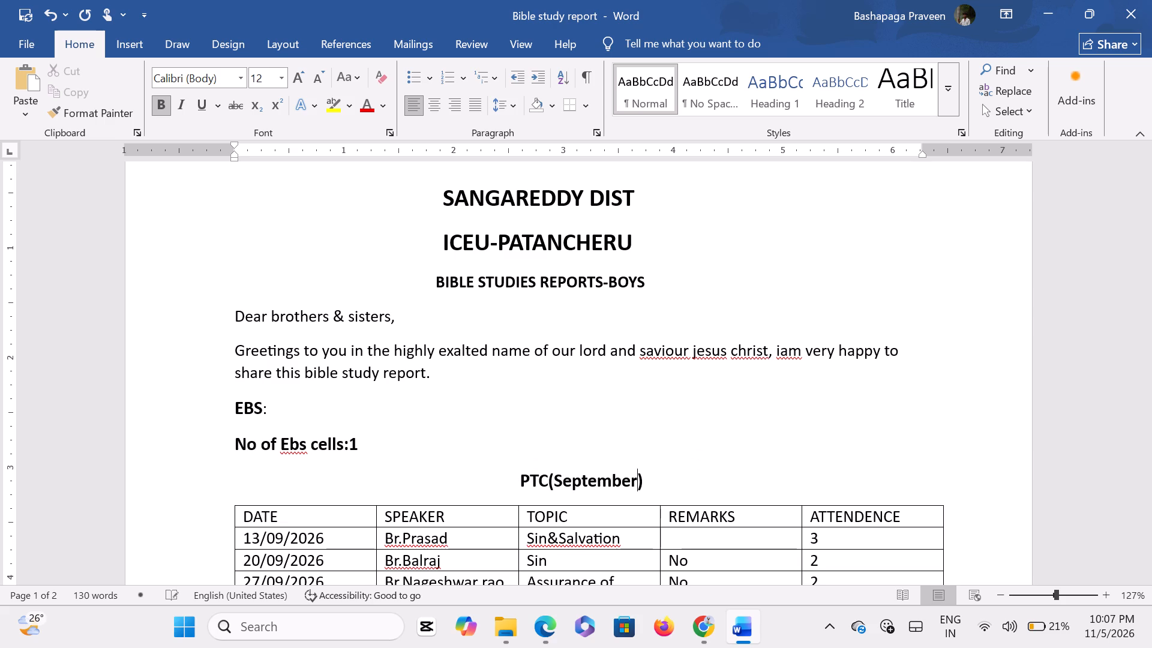
{"action": "type", "text": "-"}
{"action": "key", "text": "space"}
{"action": "key", "text": "BackSpace"}
{"action": "type", "text": "NO"}
{"action": "type", "text": "VEM"}
{"action": "type", "text": "BER"}
Insert an empty line between "In his service" and the name in the sign-off.
{"action": "scroll", "coordinate": [797, 368], "scroll_direction": "down", "scroll_amount": 1}
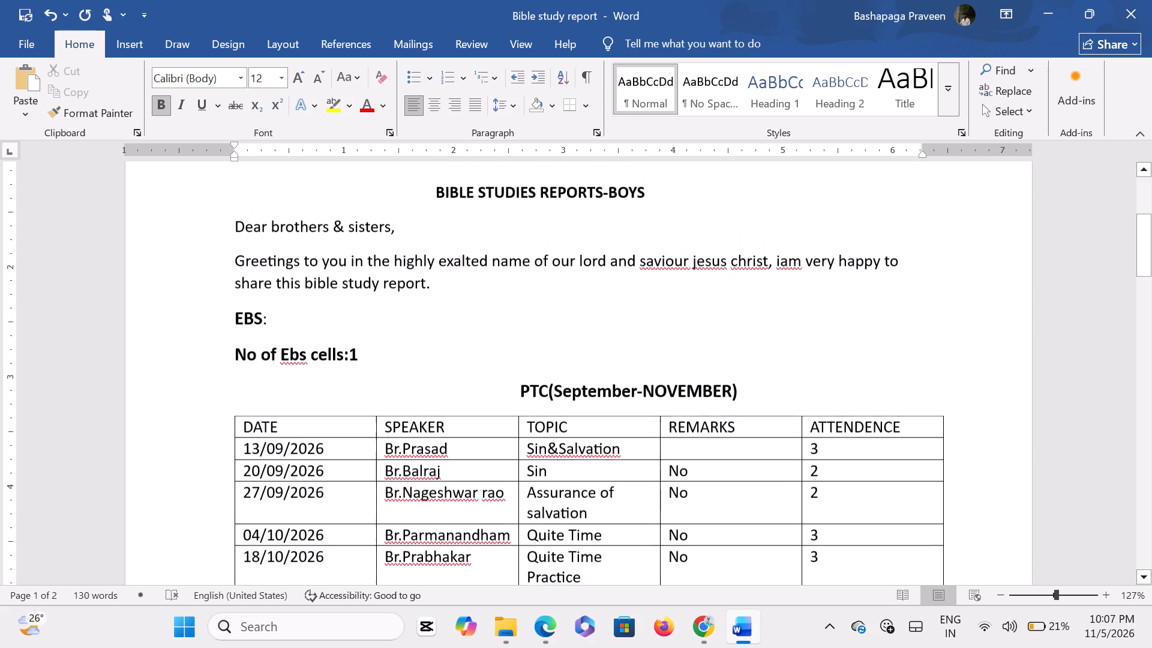
{"action": "scroll", "coordinate": [540, 383], "scroll_direction": "down", "scroll_amount": 3}
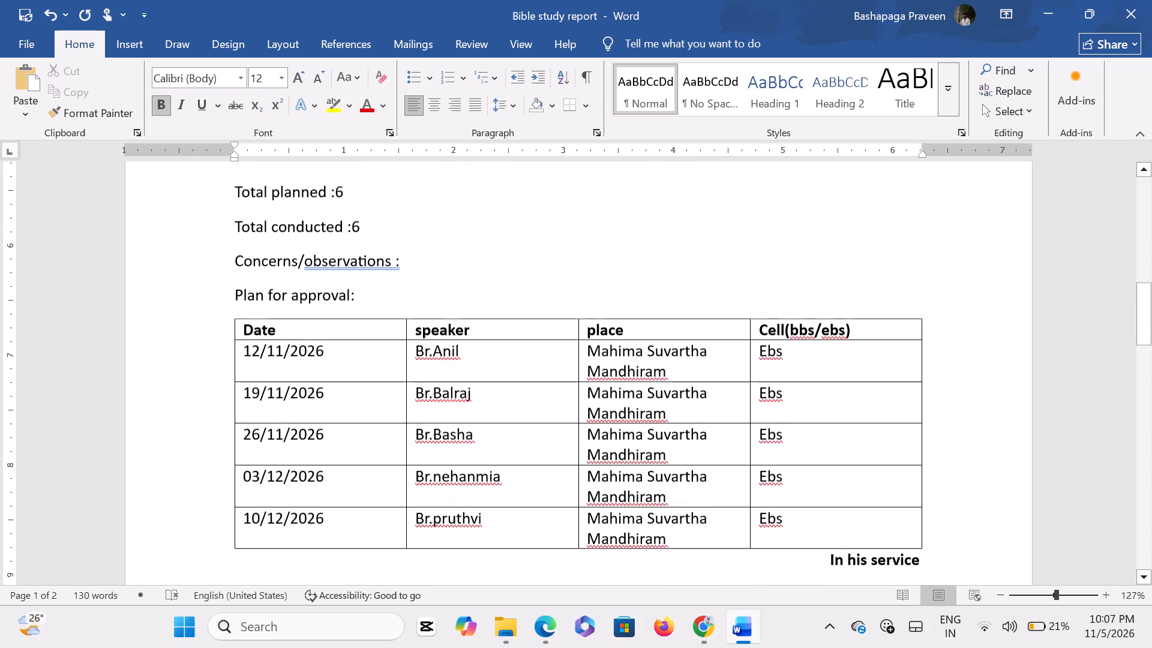
{"action": "scroll", "coordinate": [673, 363], "scroll_direction": "down", "scroll_amount": 1}
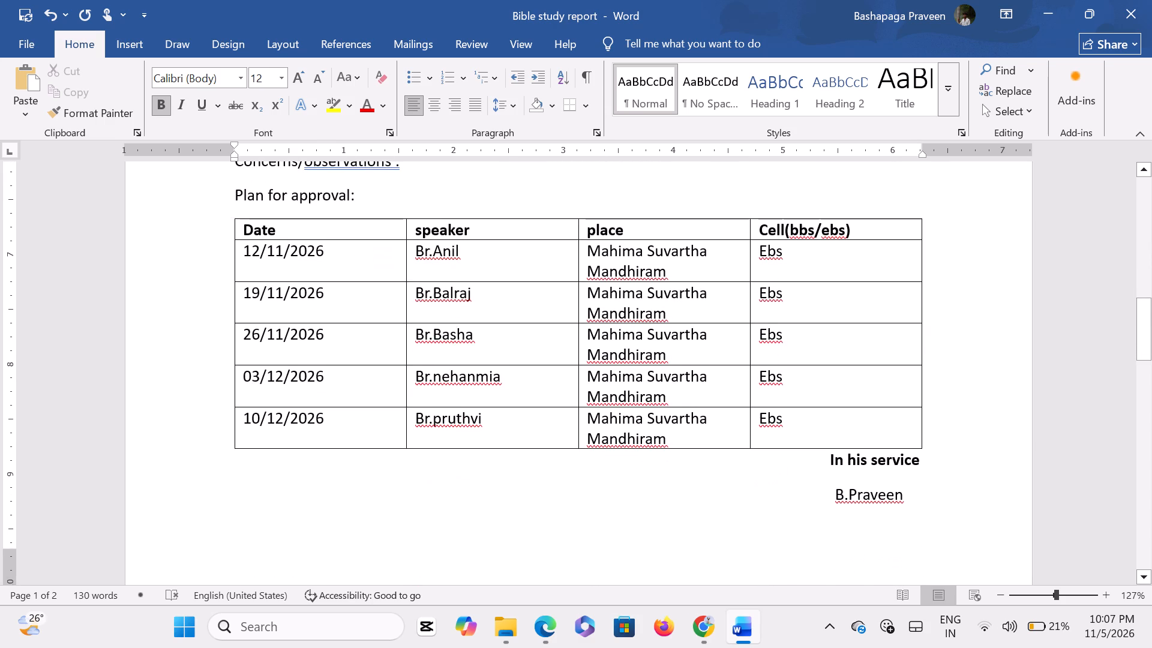
{"action": "scroll", "coordinate": [673, 363], "scroll_direction": "down", "scroll_amount": 2}
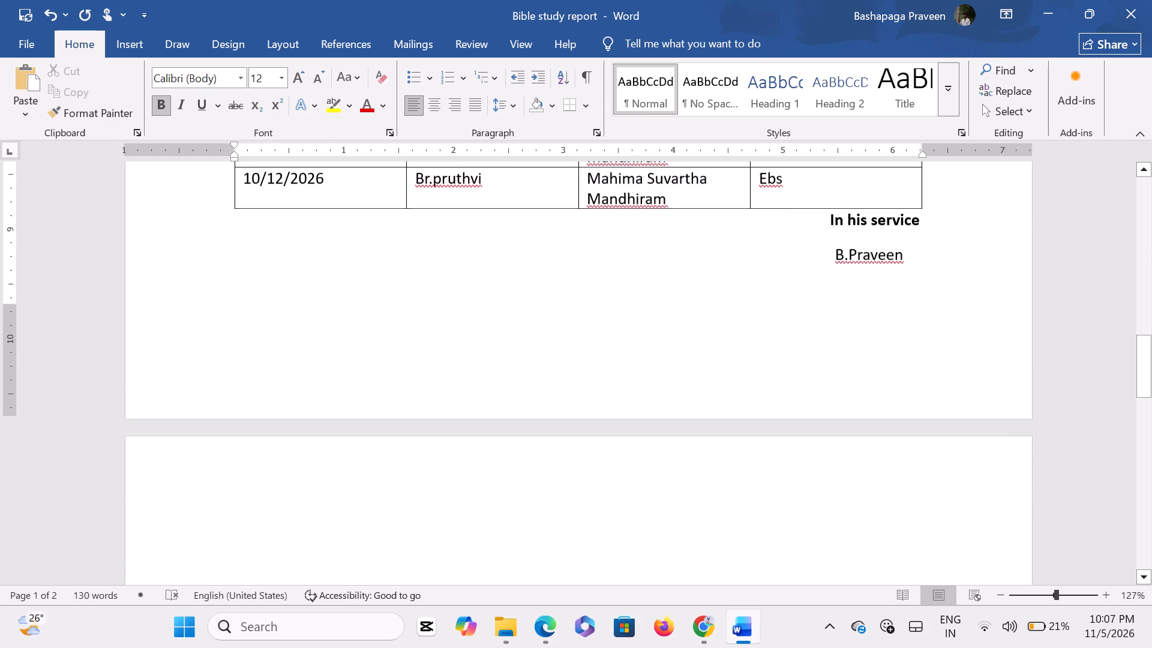
{"action": "left_click", "coordinate": [912, 280]}
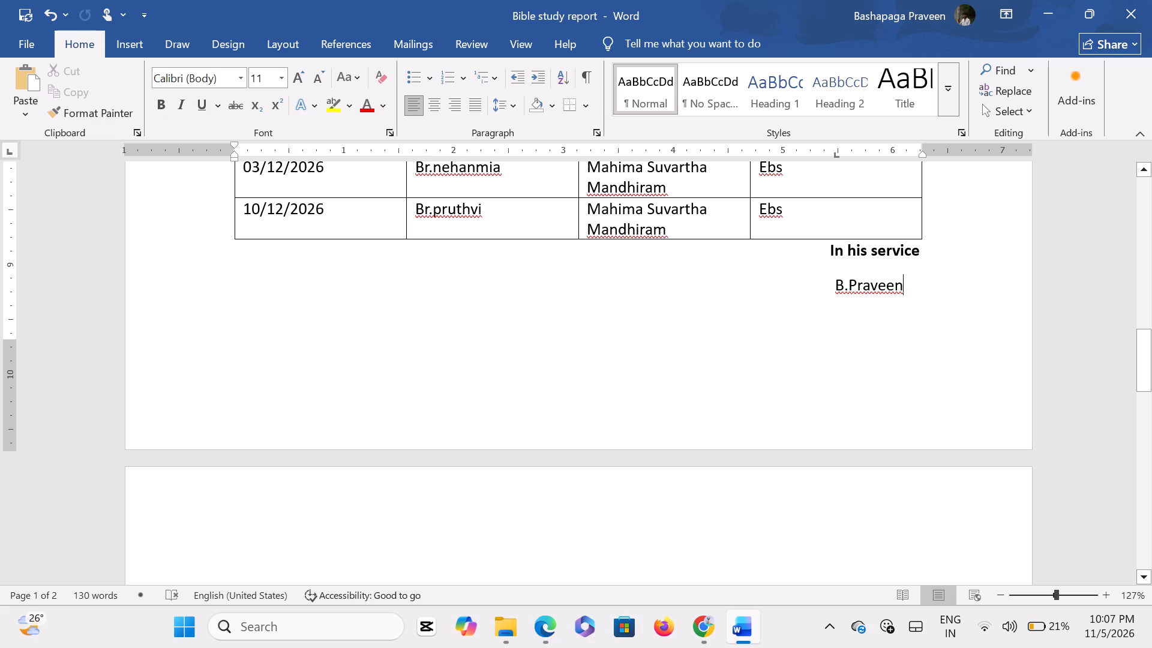
{"action": "key", "text": "Up"}
{"action": "key", "text": "Right"}
{"action": "key", "text": "Right"}
{"action": "key", "text": "Right"}
{"action": "key", "text": "Left"}
{"action": "key", "text": "Return"}
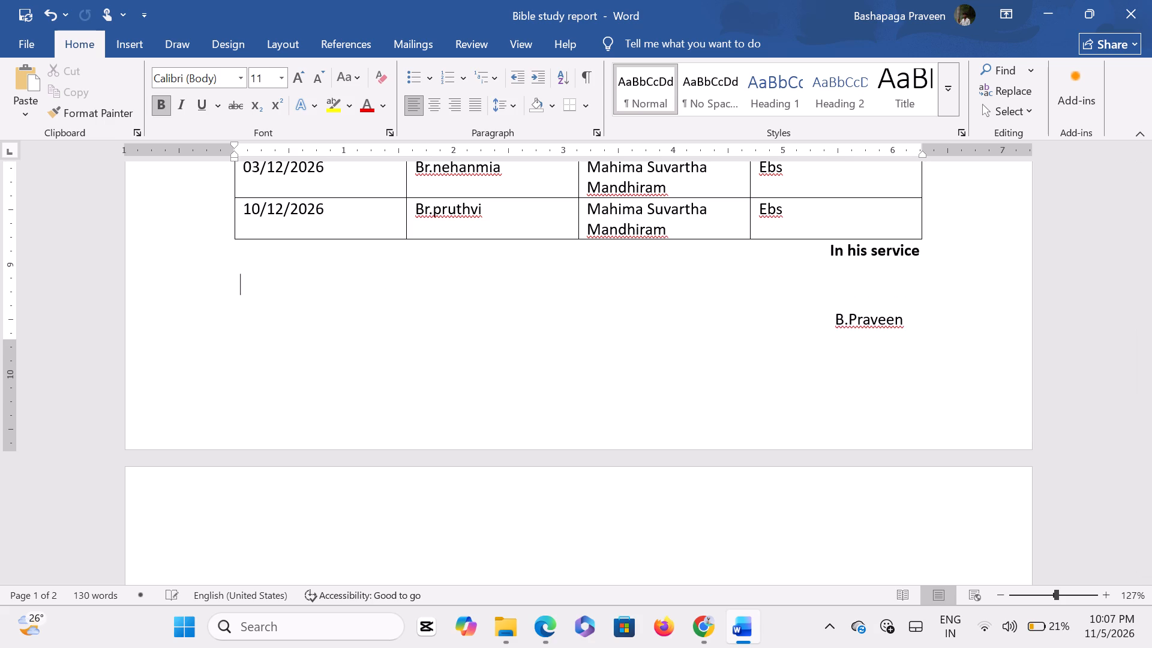
Indent the new empty sign-off line across the page until the insertion point sits beneath "In his service".
{"action": "key", "text": "Tab"}
{"action": "key", "text": "Tab"}
{"action": "key", "text": "Tab"}
{"action": "key", "text": "Tab"}
{"action": "key", "text": "Tab"}
{"action": "key", "text": "Tab"}
{"action": "key", "text": "Tab"}
{"action": "key", "text": "Tab"}
{"action": "key", "text": "Tab"}
{"action": "key", "text": "Tab"}
{"action": "key", "text": "Tab"}
{"action": "key", "text": "Tab"}
{"action": "key", "text": "BackSpace"}
{"action": "key", "text": "BackSpace"}
{"action": "key", "text": "space"}
{"action": "key", "text": "space"}
{"action": "key", "text": "space"}
{"action": "key", "text": "space"}
{"action": "key", "text": "space"}
{"action": "key", "text": "space"}
{"action": "key", "text": "space"}
{"action": "key", "text": "space"}
{"action": "key", "text": "space"}
{"action": "key", "text": "space"}
{"action": "key", "text": "space"}
{"action": "key", "text": "space"}
Begin the text after the "Concerns/observations :" label with "Students are attending".
{"action": "scroll", "coordinate": [712, 272], "scroll_direction": "up", "scroll_amount": 2}
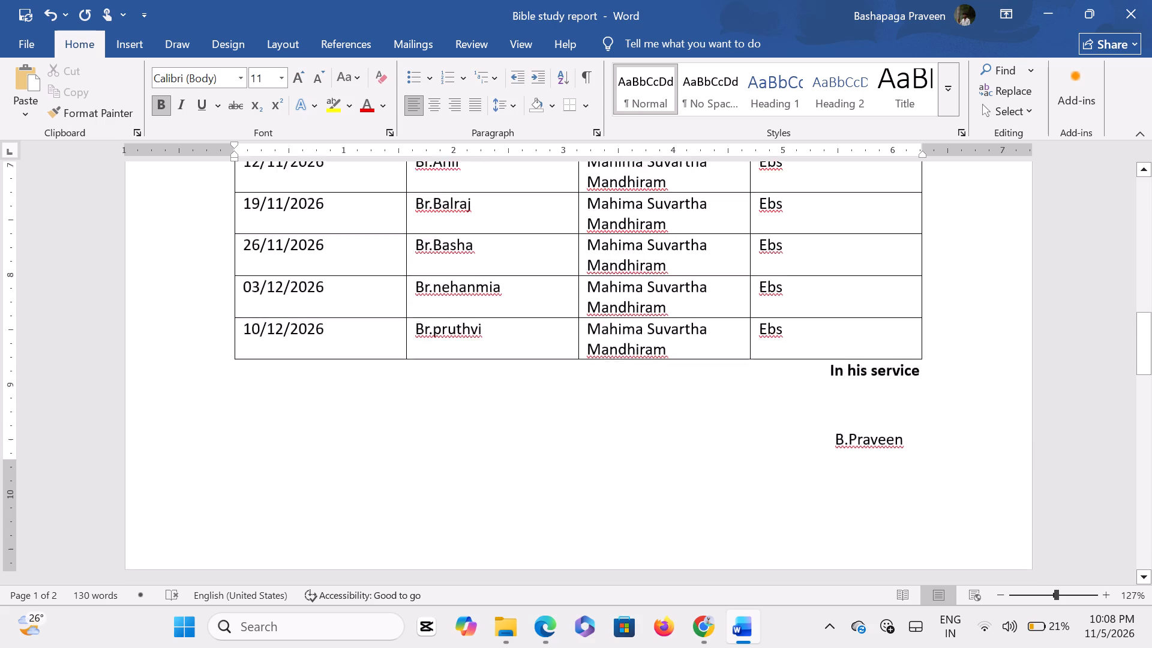
{"action": "scroll", "coordinate": [712, 272], "scroll_direction": "up", "scroll_amount": 1}
{"action": "scroll", "coordinate": [712, 272], "scroll_direction": "down", "scroll_amount": 2}
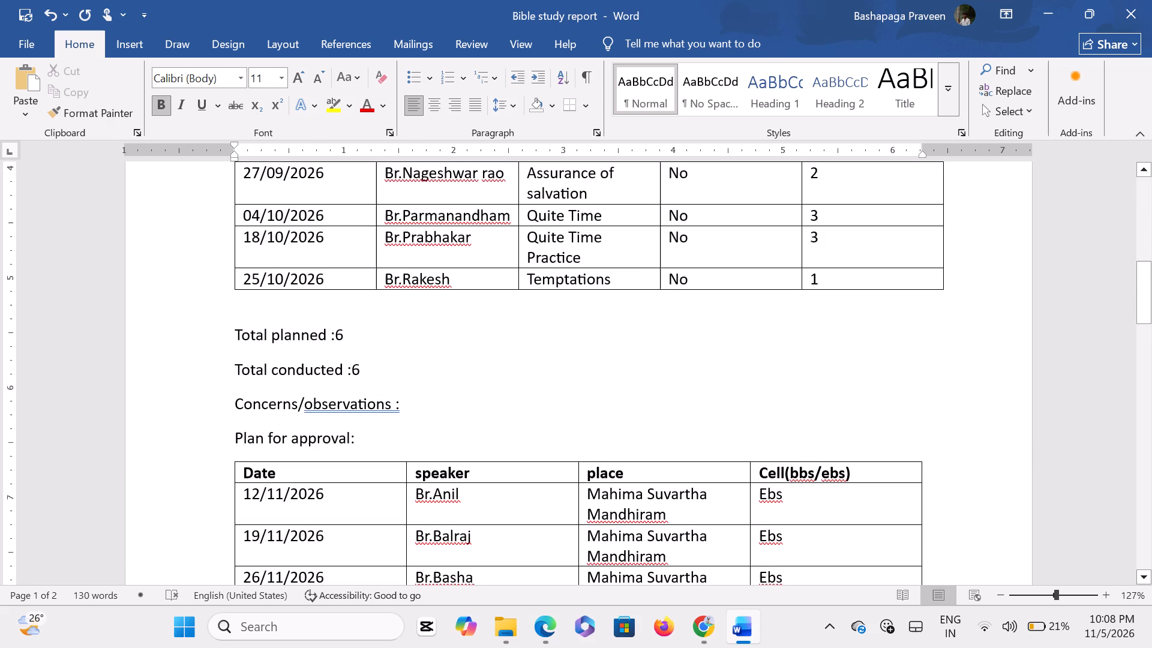
{"action": "scroll", "coordinate": [571, 419], "scroll_direction": "down", "scroll_amount": 1}
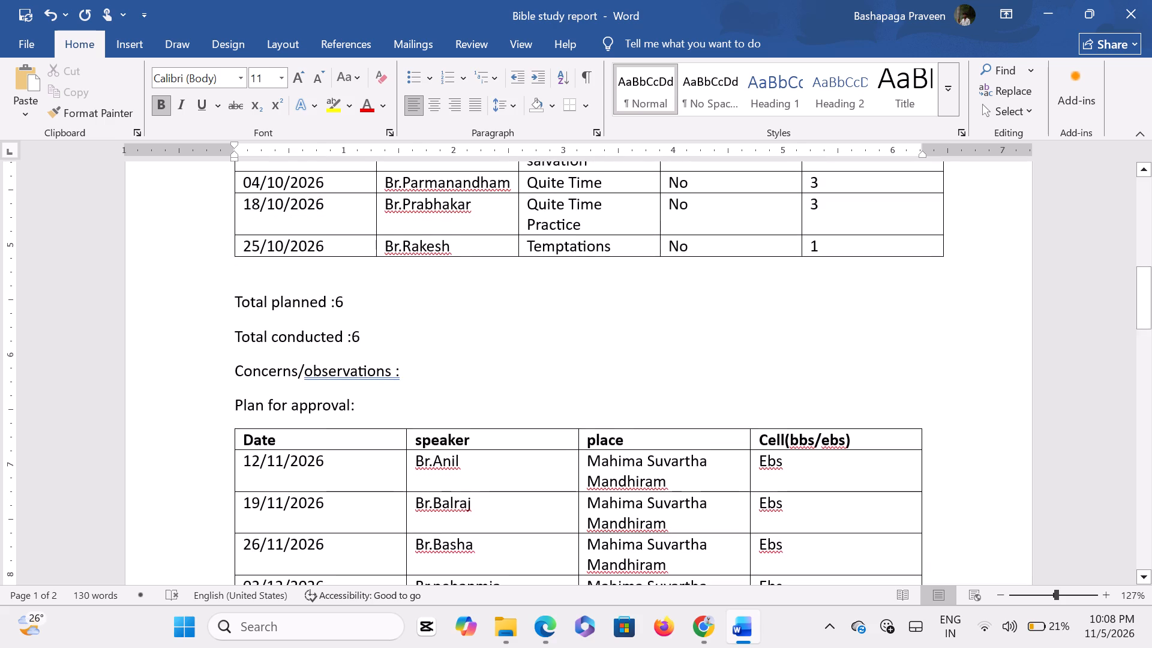
{"action": "scroll", "coordinate": [571, 419], "scroll_direction": "down", "scroll_amount": 1}
{"action": "left_click", "coordinate": [430, 277]}
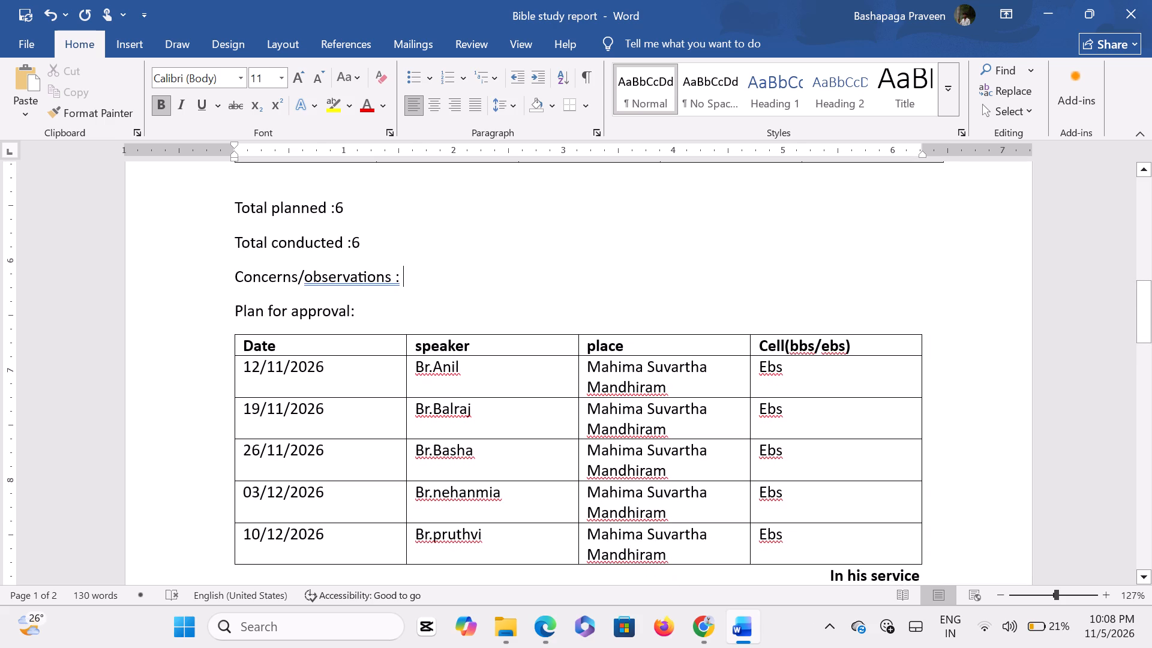
{"action": "key", "text": "s"}
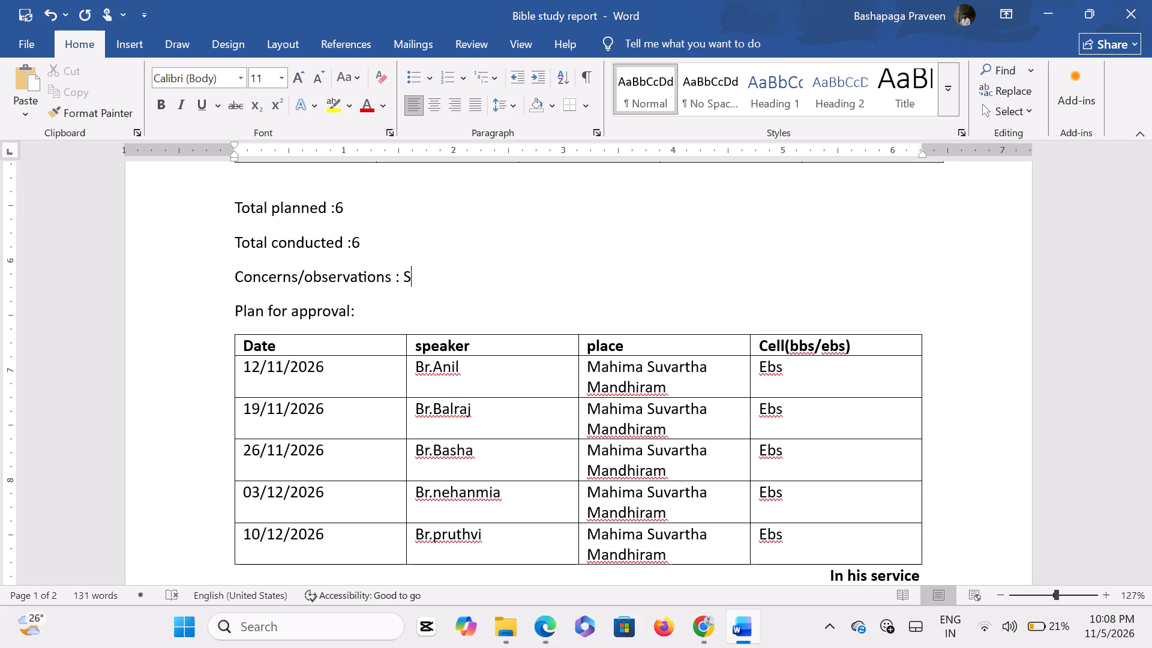
{"action": "type", "text": "tu"}
{"action": "type", "text": "dentsa"}
{"action": "key", "text": "space"}
{"action": "key", "text": "BackSpace"}
{"action": "key", "text": "BackSpace"}
{"action": "key", "text": "space"}
{"action": "type", "text": "are add"}
{"action": "key", "text": "BackSpace"}
{"action": "key", "text": "BackSpace"}
{"action": "key", "text": "a"}
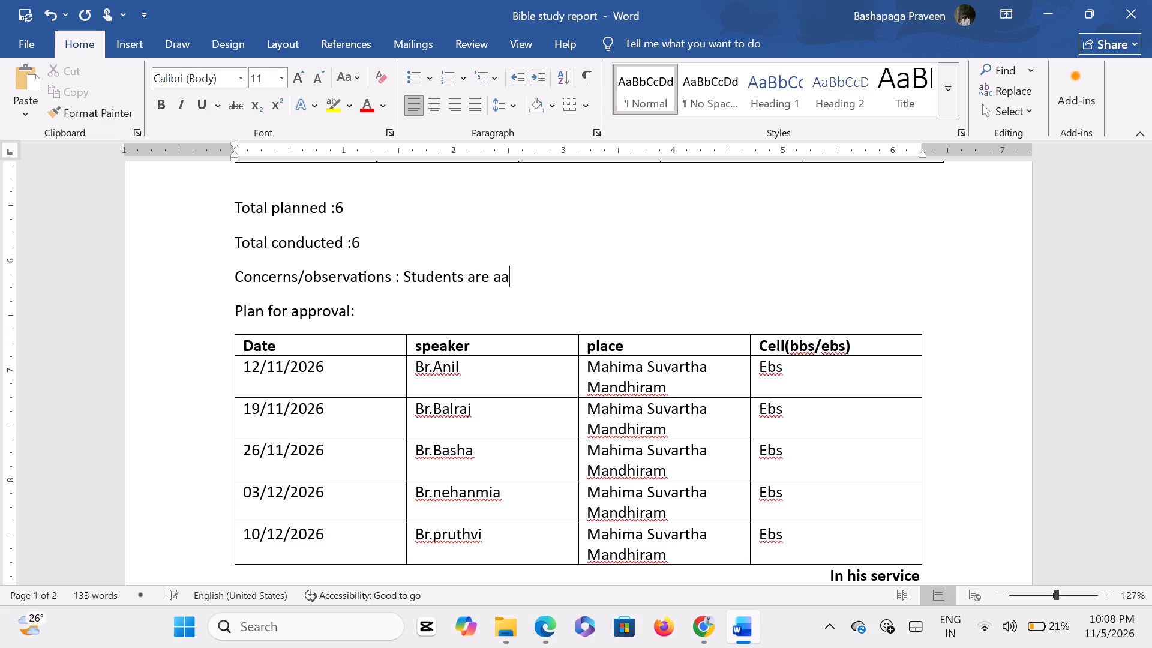
{"action": "key", "text": "BackSpace"}
{"action": "type", "text": "tending"}
{"action": "key", "text": "space"}
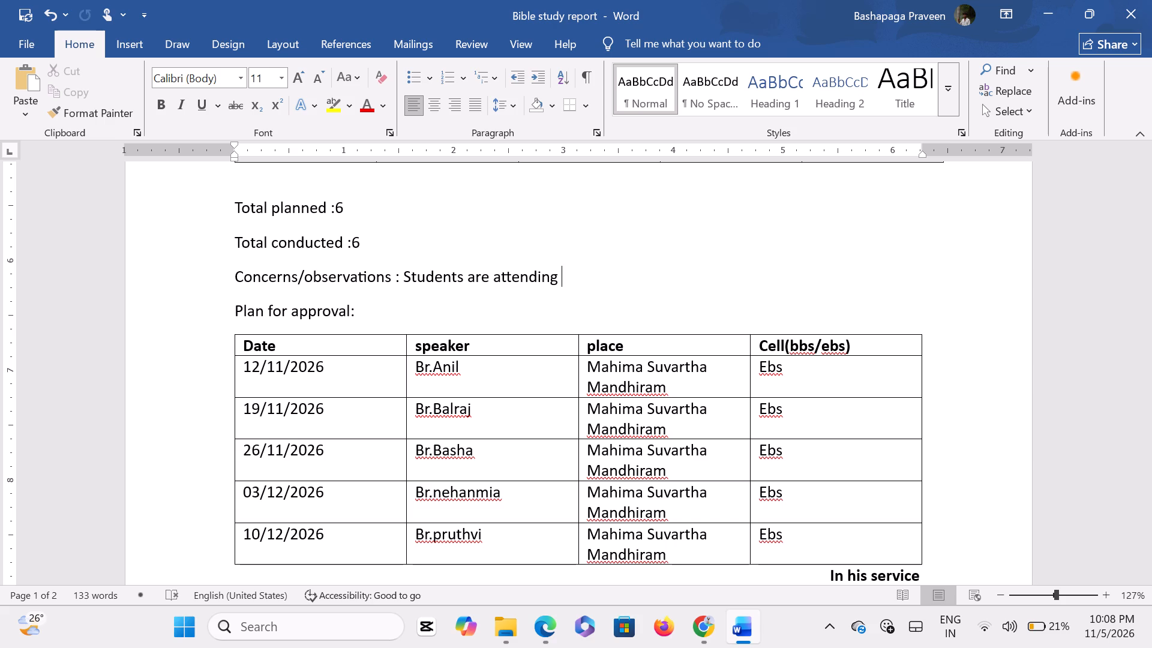
Continue the observations text with "biblestudys good,they are active in bible".
{"action": "type", "text": "bible"}
{"action": "type", "text": "studes"}
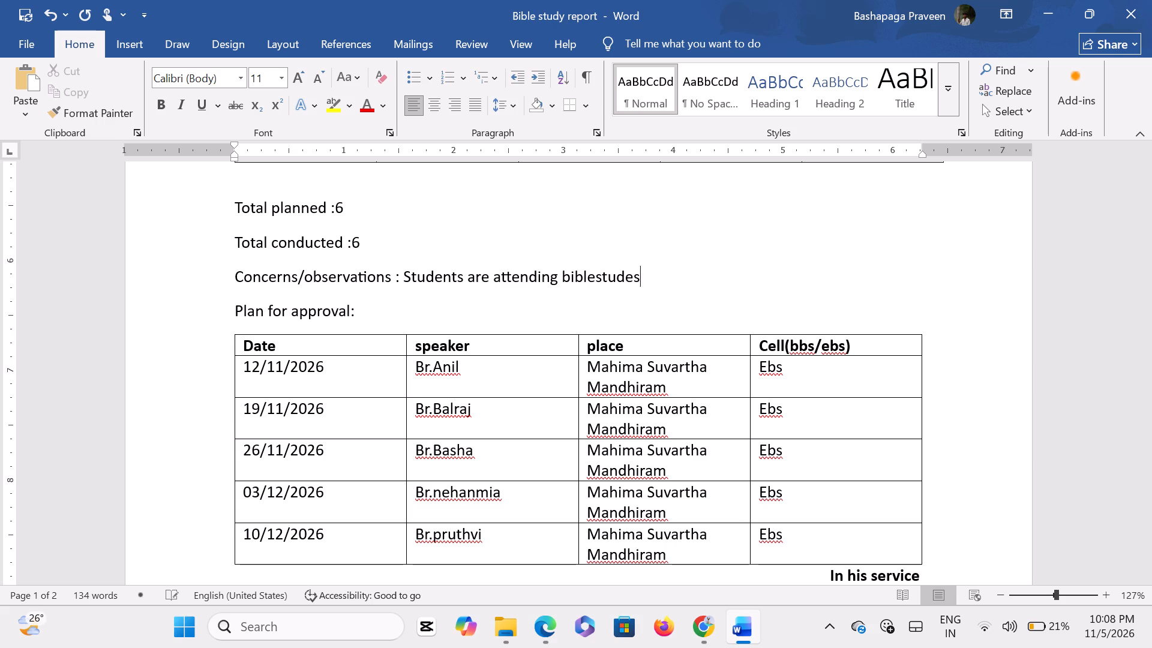
{"action": "key", "text": "BackSpace"}
{"action": "key", "text": "BackSpace"}
{"action": "type", "text": "ies"}
{"action": "key", "text": "space"}
{"action": "key", "text": "BackSpace"}
{"action": "key", "text": "BackSpace"}
{"action": "key", "text": "BackSpace"}
{"action": "key", "text": "BackSpace"}
{"action": "type", "text": "ys"}
{"action": "key", "text": "space"}
{"action": "type", "text": "goog"}
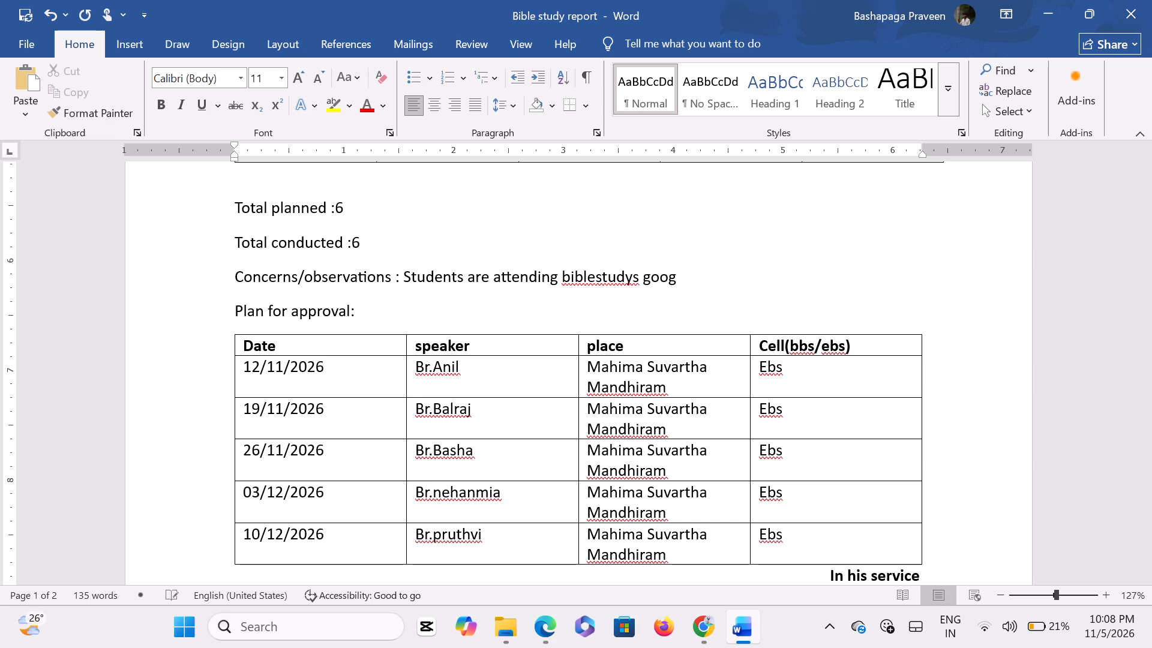
{"action": "key", "text": "BackSpace"}
{"action": "type", "text": "d,"}
{"action": "type", "text": "they are ac"}
{"action": "type", "text": "tive in bible"}
{"action": "key", "text": "space"}
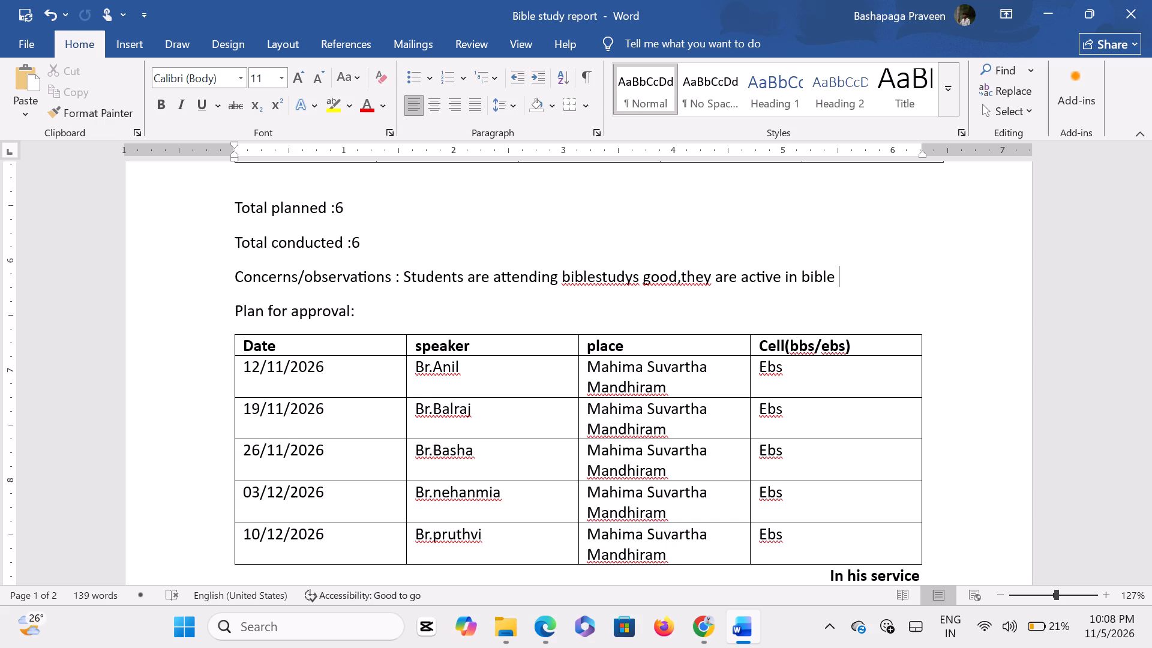
Remove "Concerns/" from the label so the line begins with "observations :".
{"action": "left_click", "coordinate": [309, 279]}
{"action": "key", "text": "Left"}
{"action": "key", "text": "backslash"}
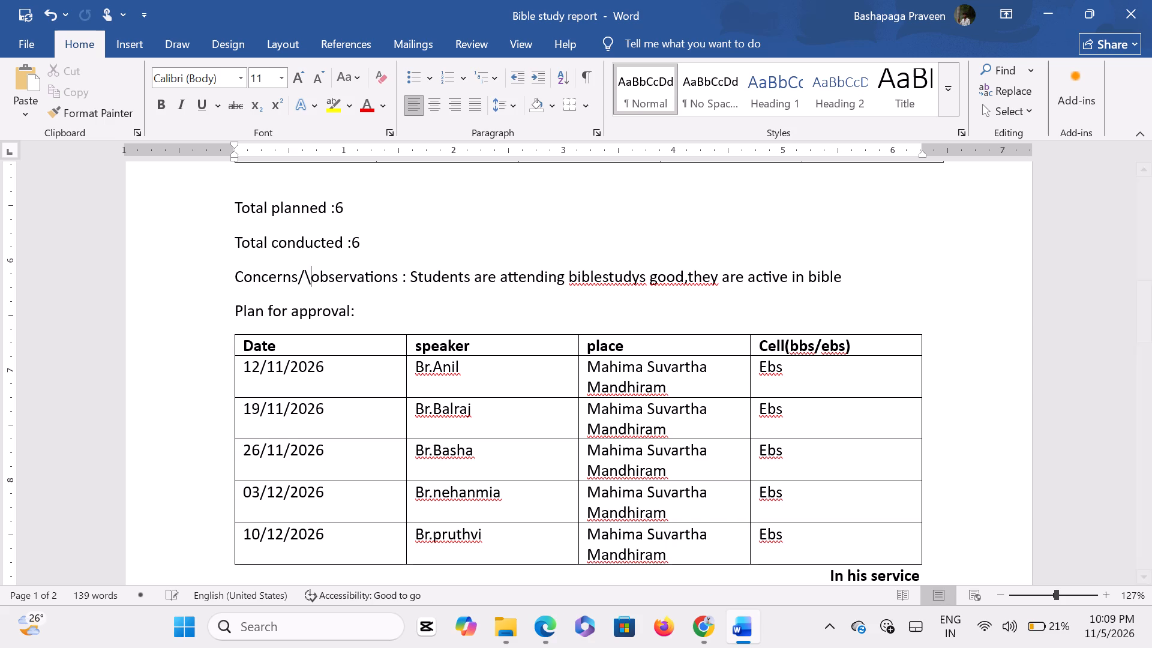
{"action": "key", "text": "BackSpace"}
{"action": "key", "text": "BackSpace"}
{"action": "key", "text": "BackSpace"}
{"action": "key", "text": "BackSpace"}
{"action": "key", "text": "BackSpace"}
{"action": "key", "text": "BackSpace"}
{"action": "key", "text": "BackSpace"}
{"action": "key", "text": "BackSpace"}
{"action": "key", "text": "BackSpace"}
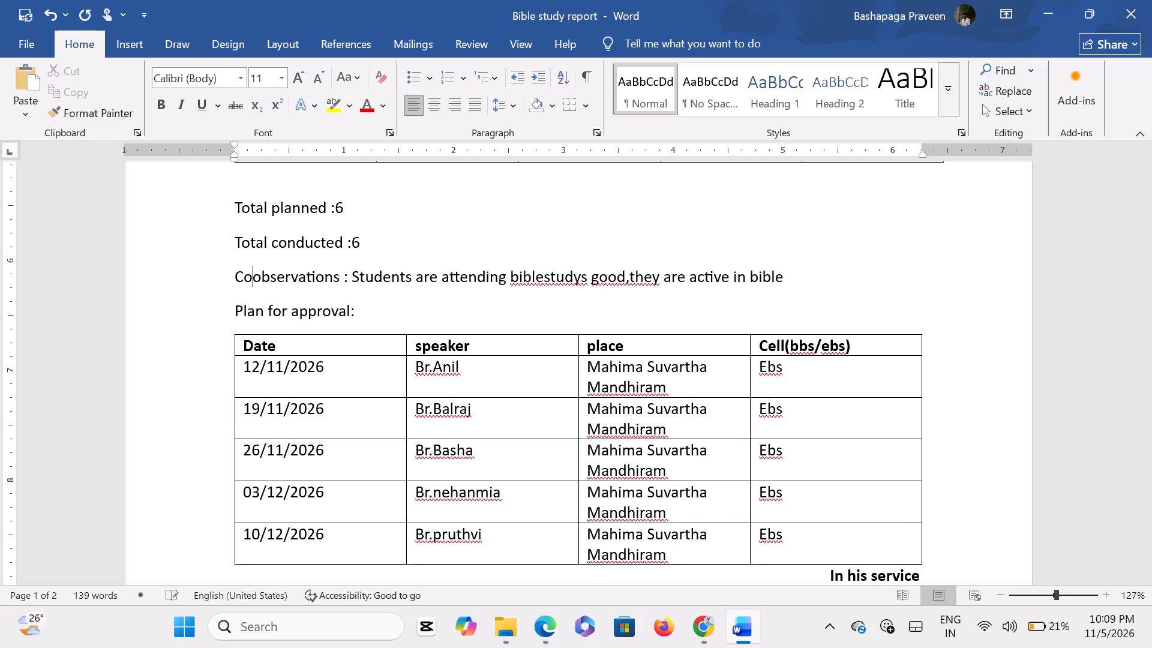
{"action": "key", "text": "BackSpace"}
{"action": "key", "text": "BackSpace"}
{"action": "key", "text": "Return"}
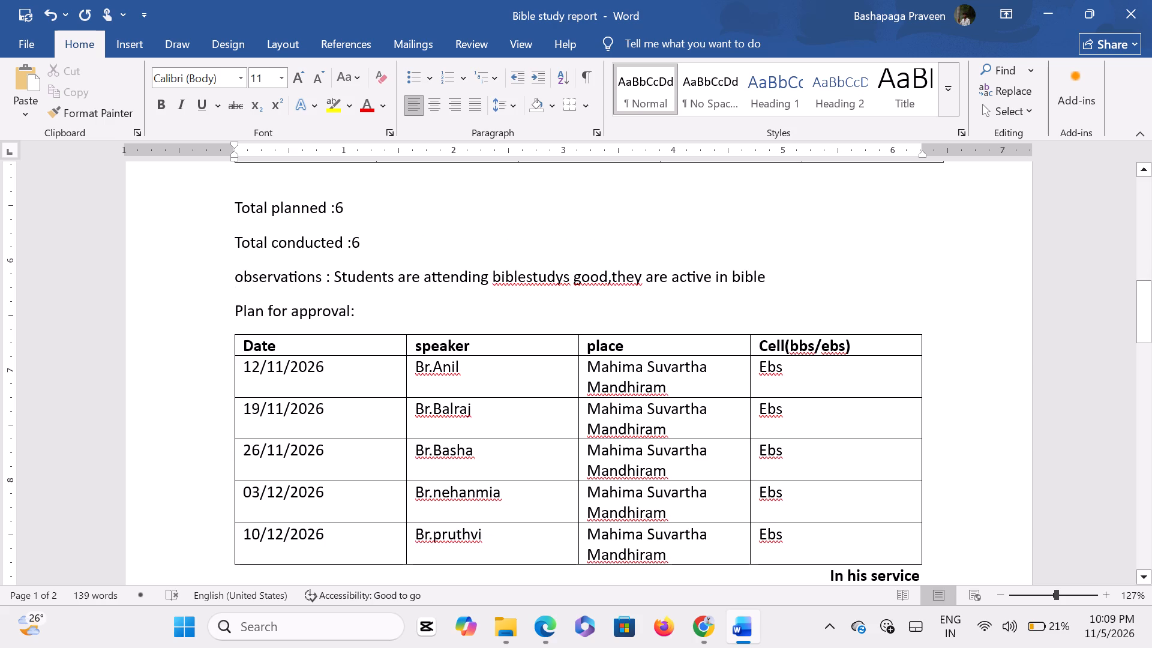
Insert a space in "biblestudys" on the observations line so it reads "bible studys".
{"action": "left_click", "coordinate": [668, 384]}
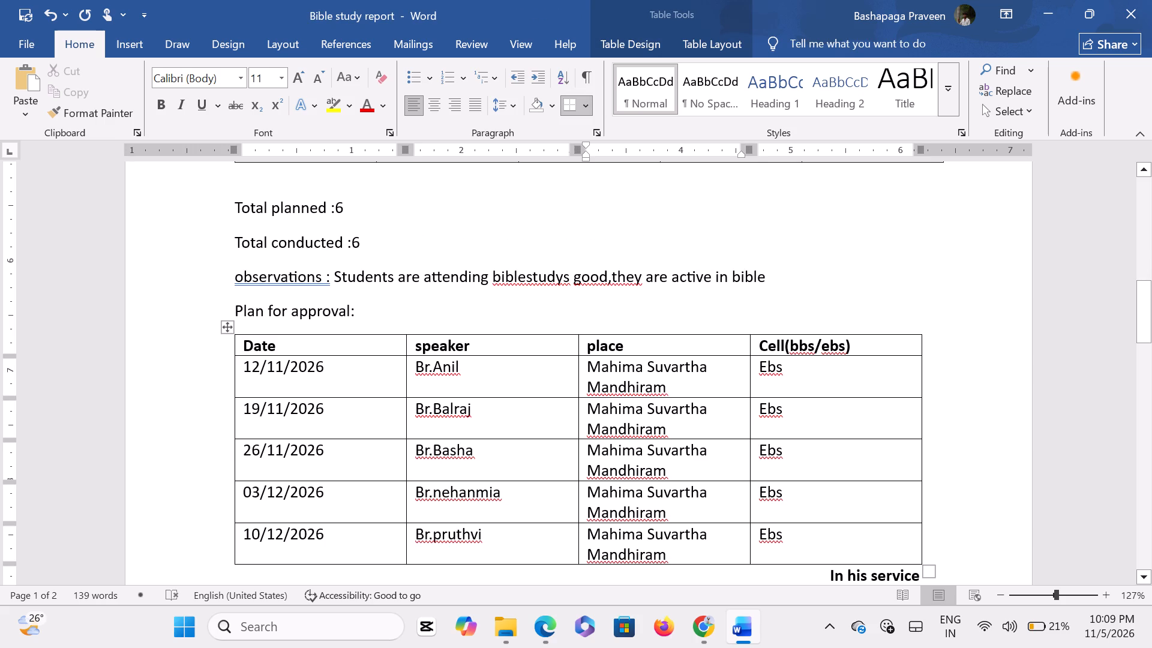
{"action": "left_click", "coordinate": [527, 275]}
{"action": "key", "text": "space"}
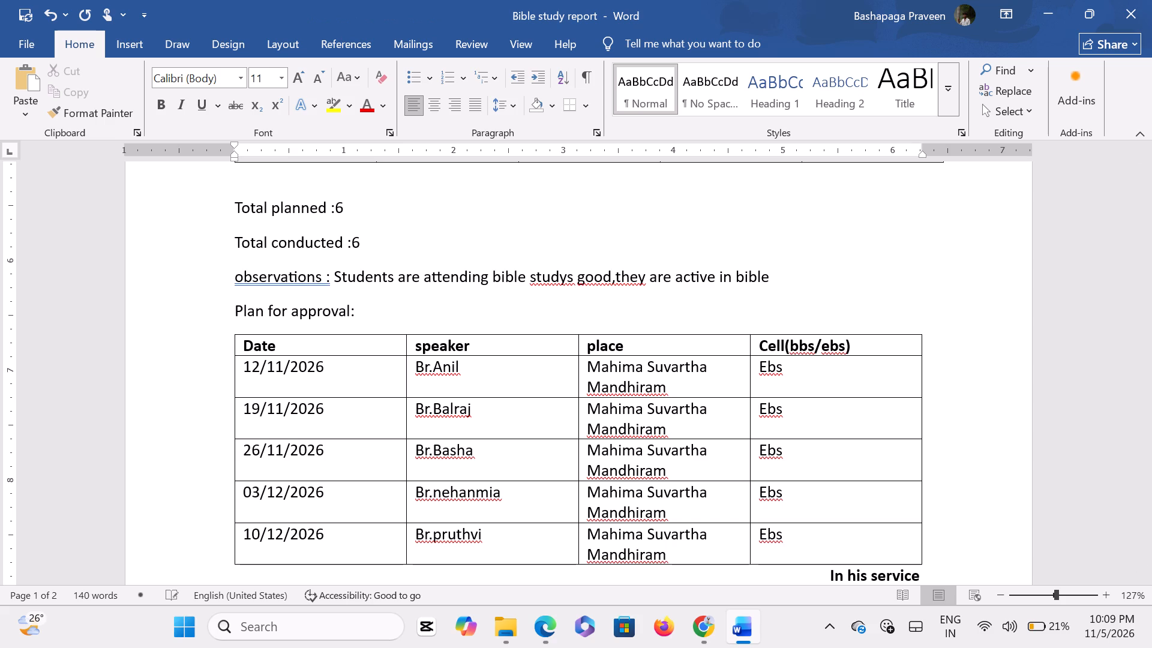
Complete the end of the observations sentence with "studys." after "active in bible".
{"action": "left_click", "coordinate": [773, 278]}
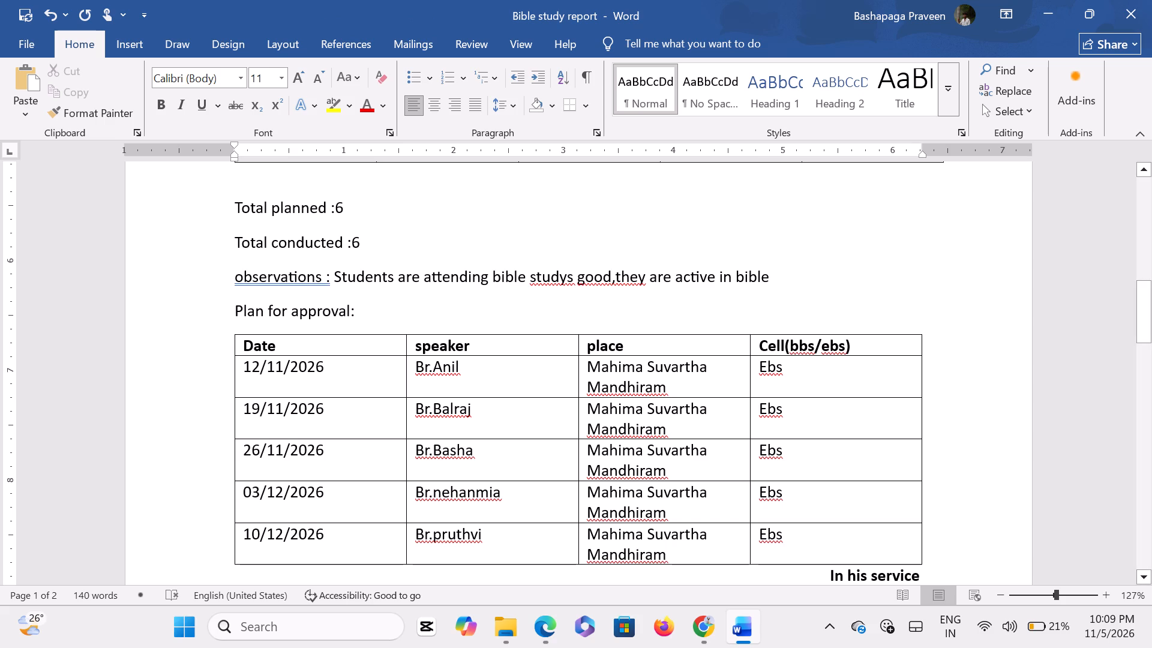
{"action": "type", "text": "stu"}
{"action": "key", "text": "d"}
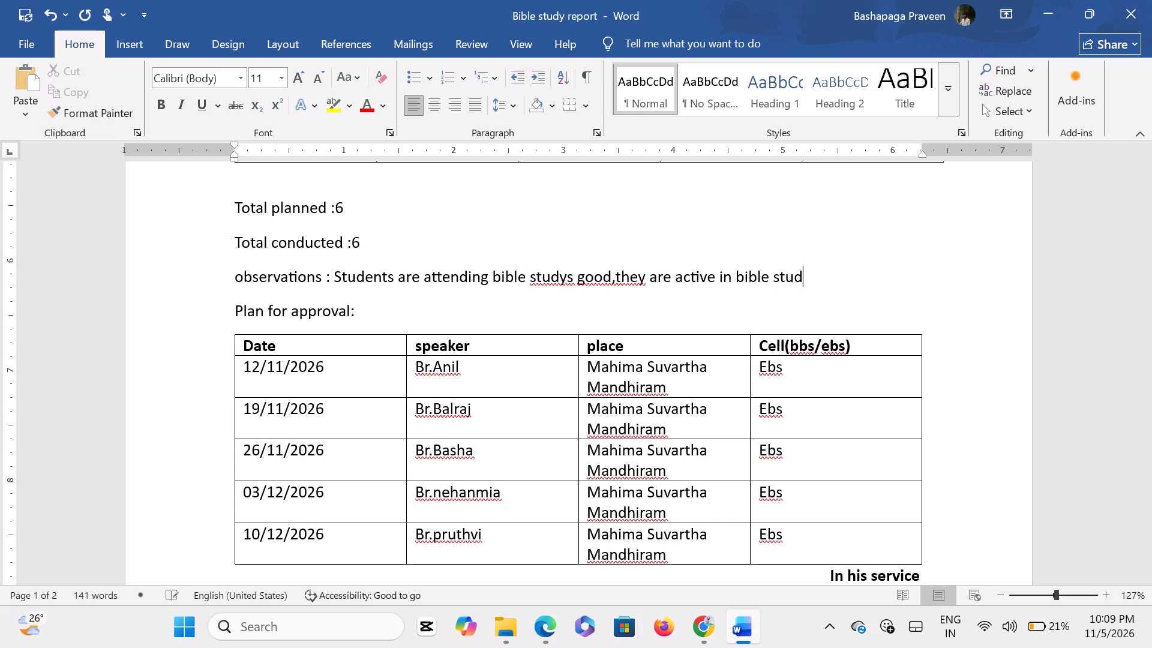
{"action": "type", "text": "ys"}
{"action": "key", "text": "period"}
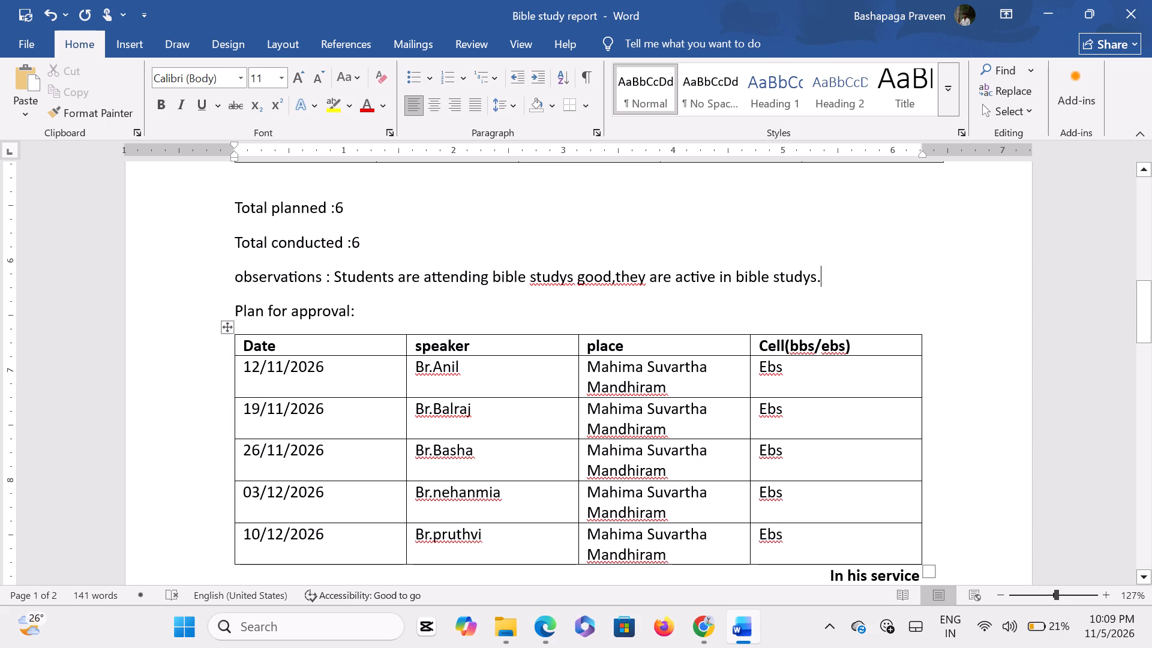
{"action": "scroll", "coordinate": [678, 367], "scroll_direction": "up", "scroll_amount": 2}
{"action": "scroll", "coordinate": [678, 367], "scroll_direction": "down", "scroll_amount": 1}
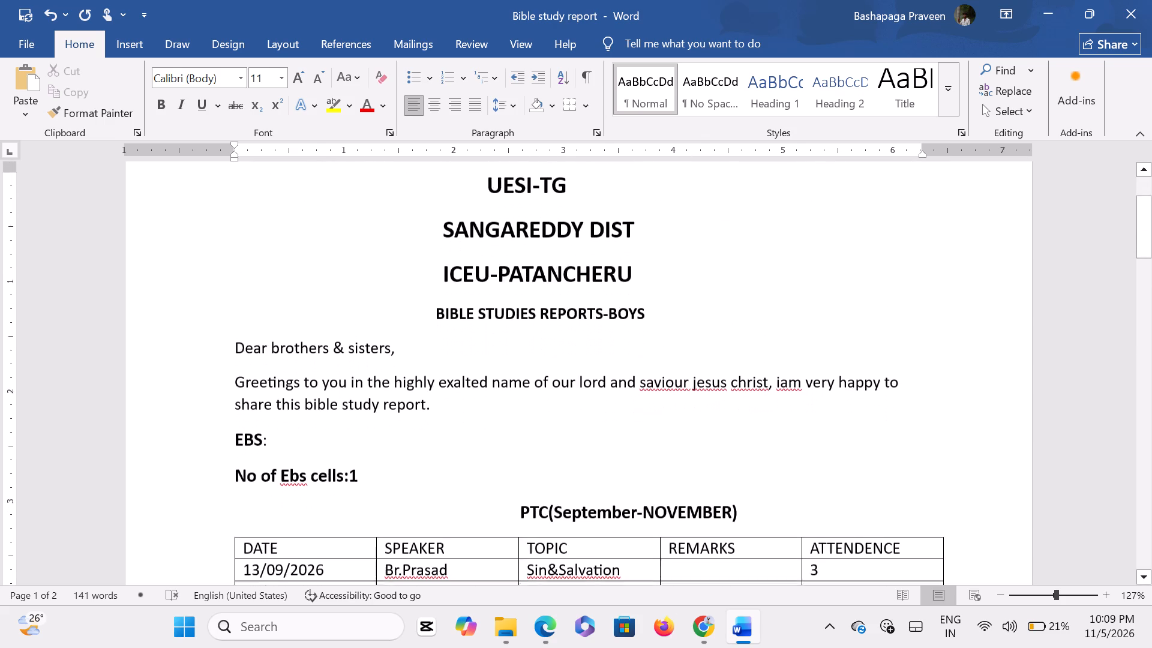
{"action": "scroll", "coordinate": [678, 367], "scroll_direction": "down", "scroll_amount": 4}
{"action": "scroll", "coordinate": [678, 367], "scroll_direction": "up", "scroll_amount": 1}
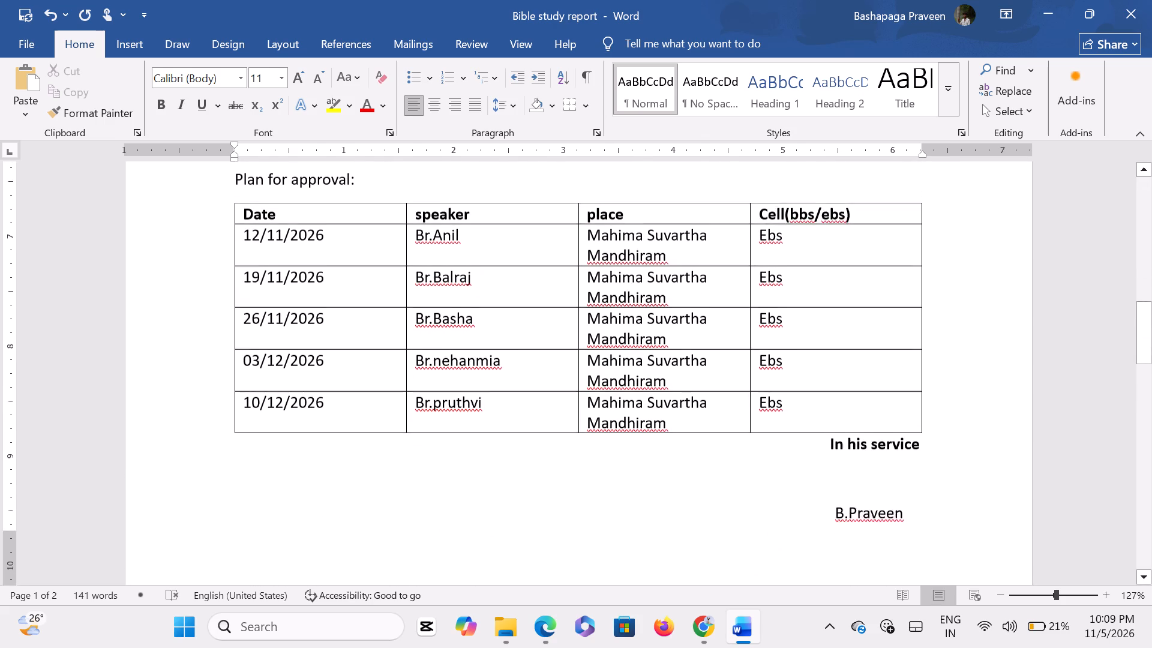
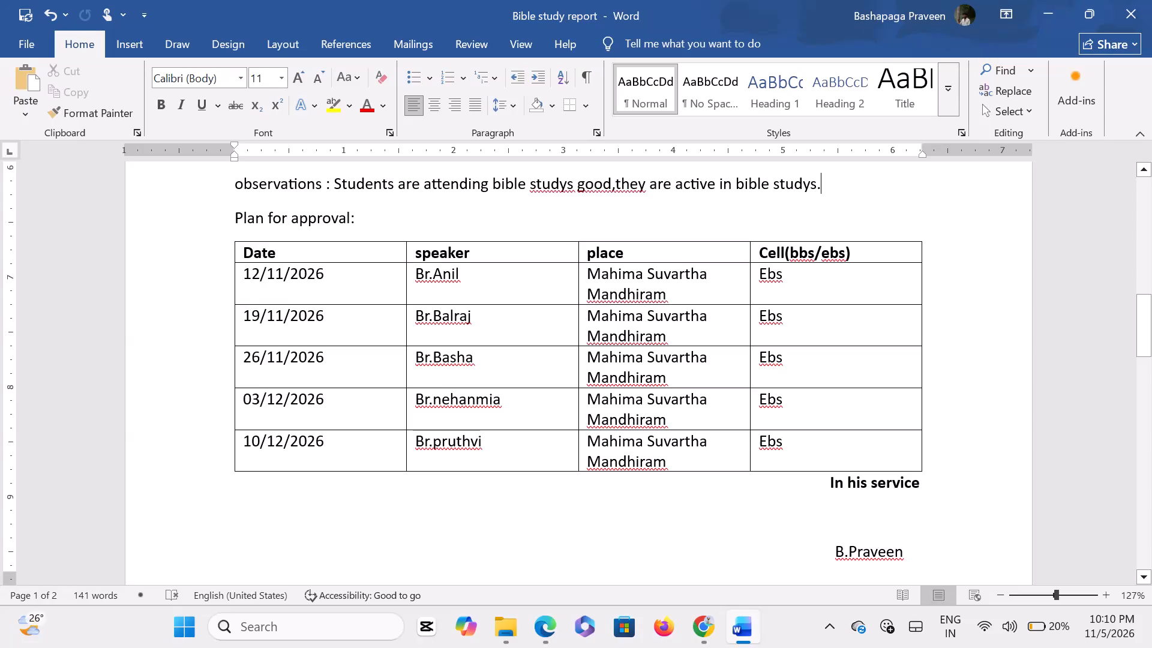
Correct the speaker name in the 03/12/2026 row of the approval plan table to "Br.nehemiah".
{"action": "left_click", "coordinate": [509, 404]}
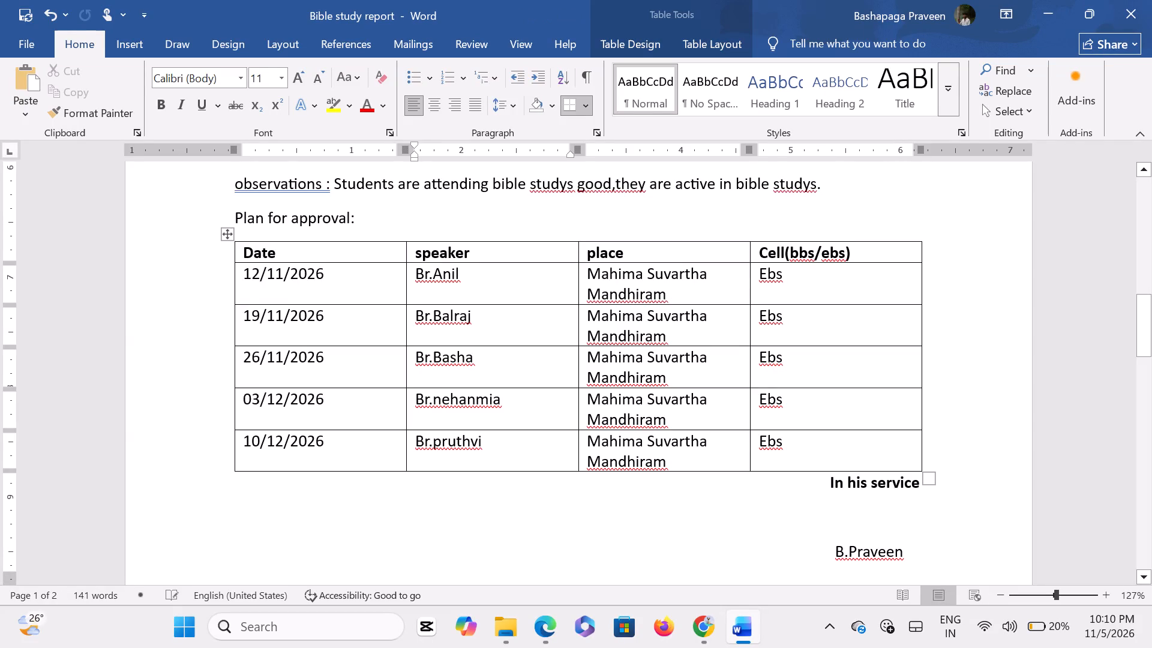
{"action": "key", "text": "BackSpace"}
{"action": "key", "text": "BackSpace"}
{"action": "key", "text": "BackSpace"}
{"action": "key", "text": "BackSpace"}
{"action": "key", "text": "BackSpace"}
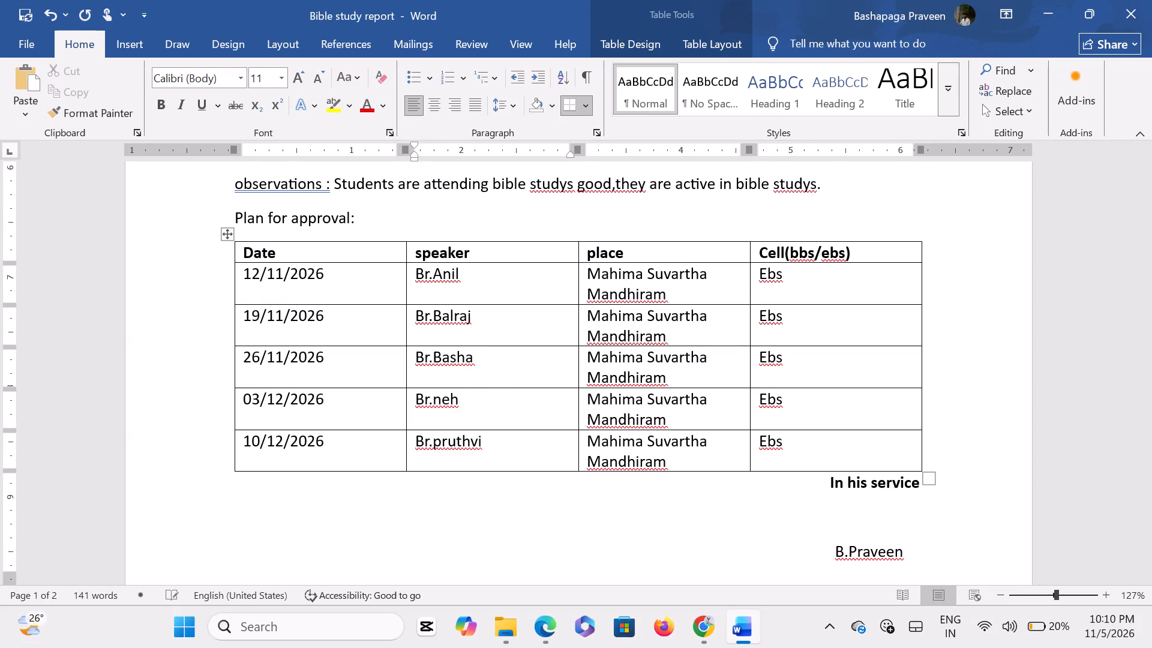
{"action": "key", "text": "e"}
{"action": "type", "text": "mi"}
{"action": "type", "text": "ah"}
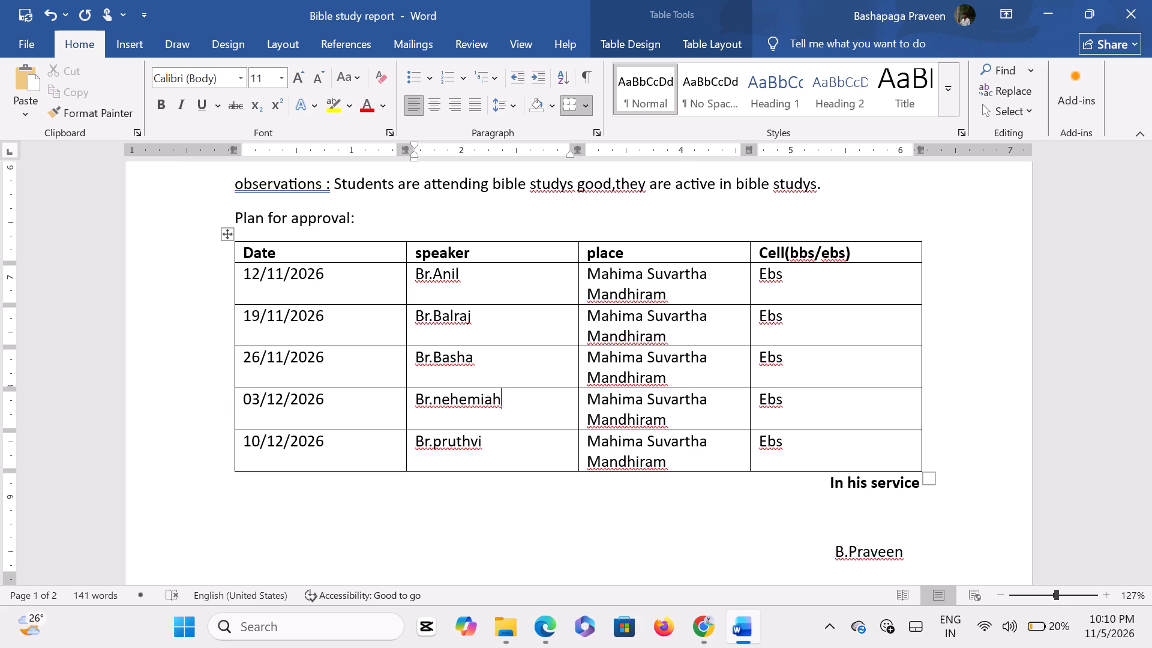
Replace the place in the 12/11/2026 row of the approval plan table with the host brother's residence.
{"action": "left_click", "coordinate": [676, 293]}
{"action": "left_click_drag", "start_coordinate": [676, 293], "coordinate": [621, 279]}
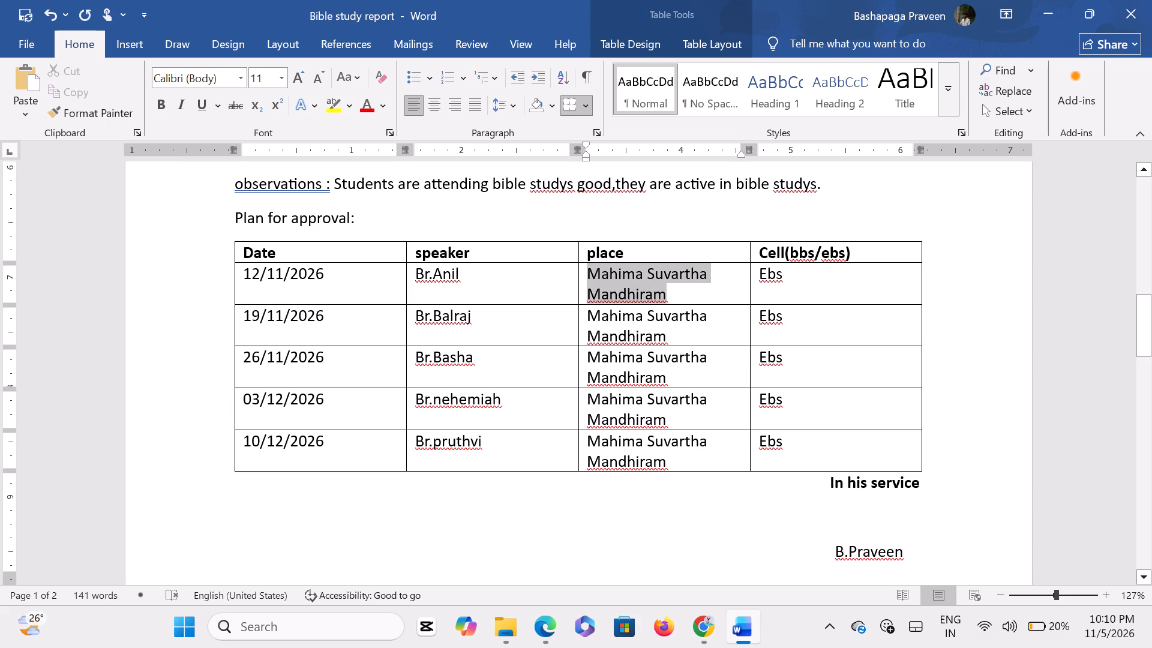
Replace the place in the approval plan's 12/11/2026 row with "Br.", the host brother's first name and the start of his surname.
{"action": "left_click_drag", "start_coordinate": [621, 279], "coordinate": [613, 277]}
{"action": "key", "text": "BackSpace"}
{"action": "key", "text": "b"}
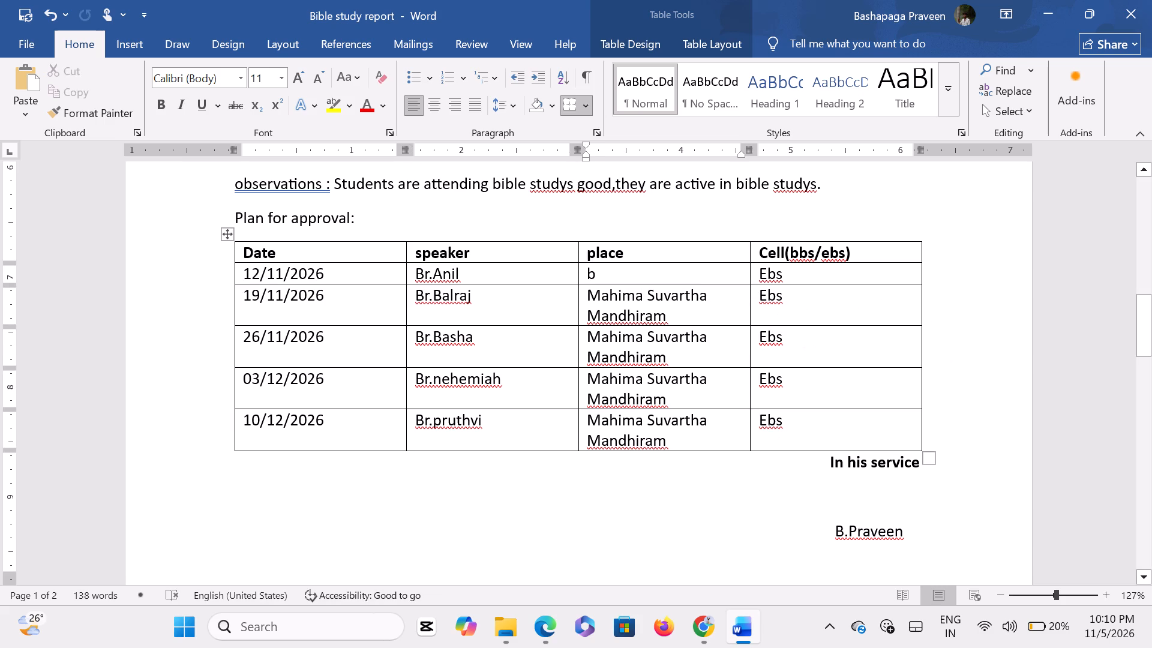
{"action": "key", "text": "BackSpace"}
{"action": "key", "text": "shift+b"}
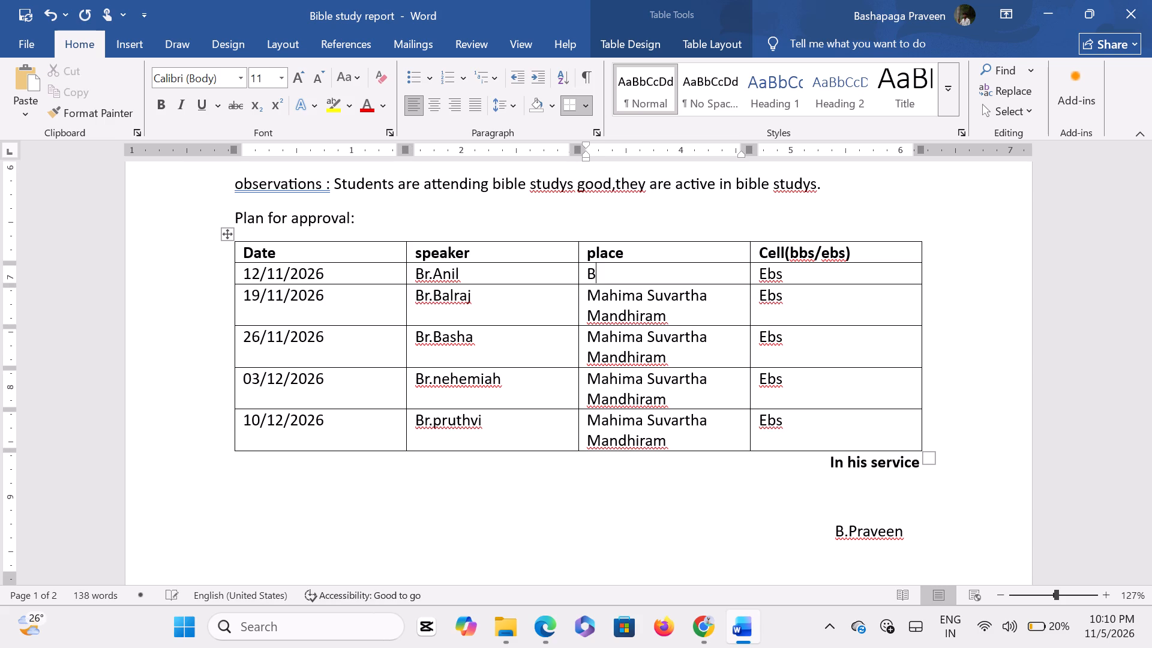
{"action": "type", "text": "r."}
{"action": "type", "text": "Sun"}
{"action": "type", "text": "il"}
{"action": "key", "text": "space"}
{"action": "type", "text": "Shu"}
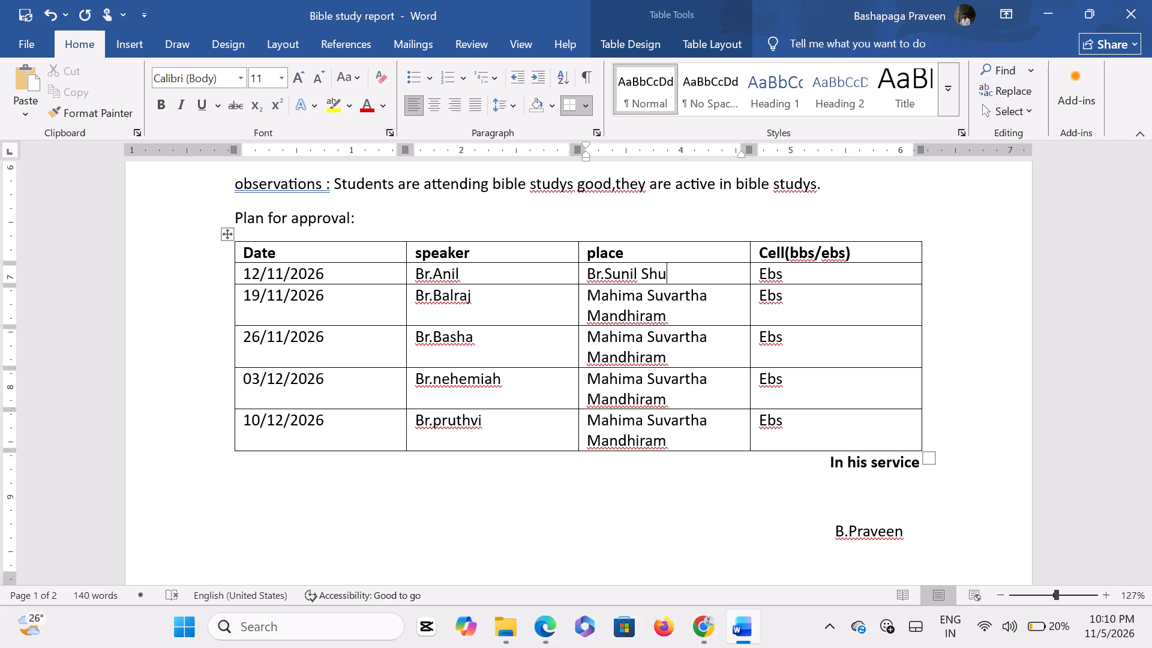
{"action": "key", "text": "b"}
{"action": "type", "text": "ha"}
Turn off the computer's Wi-Fi and return to the Bible study report.
{"action": "left_click", "coordinate": [989, 627]}
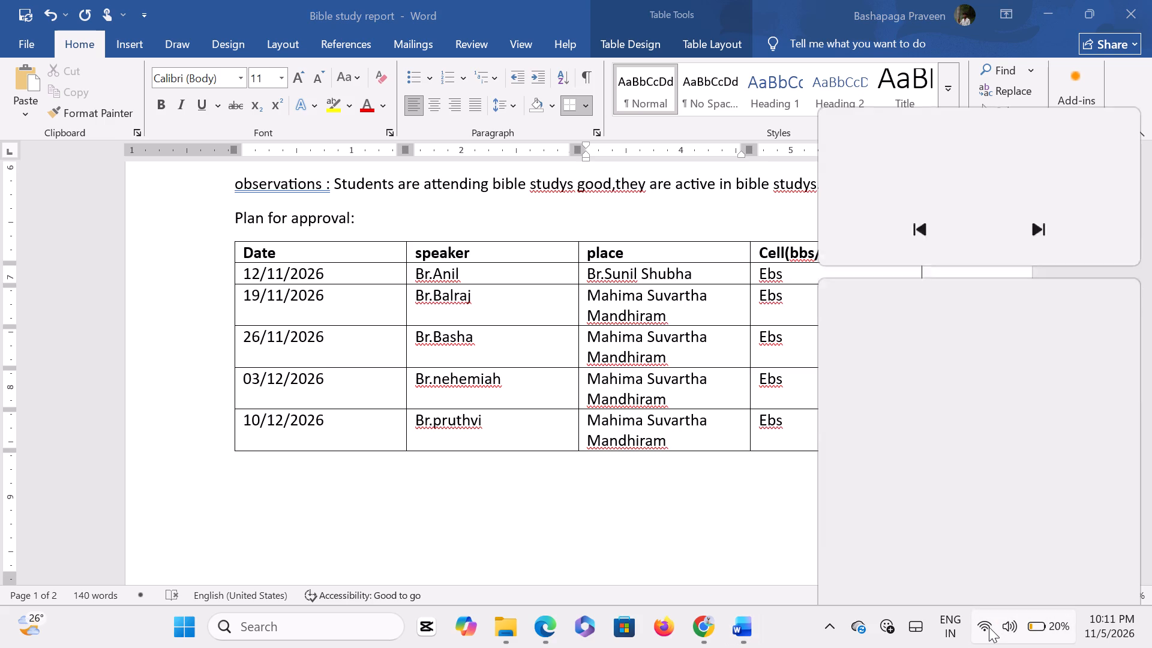
{"action": "left_click", "coordinate": [860, 288]}
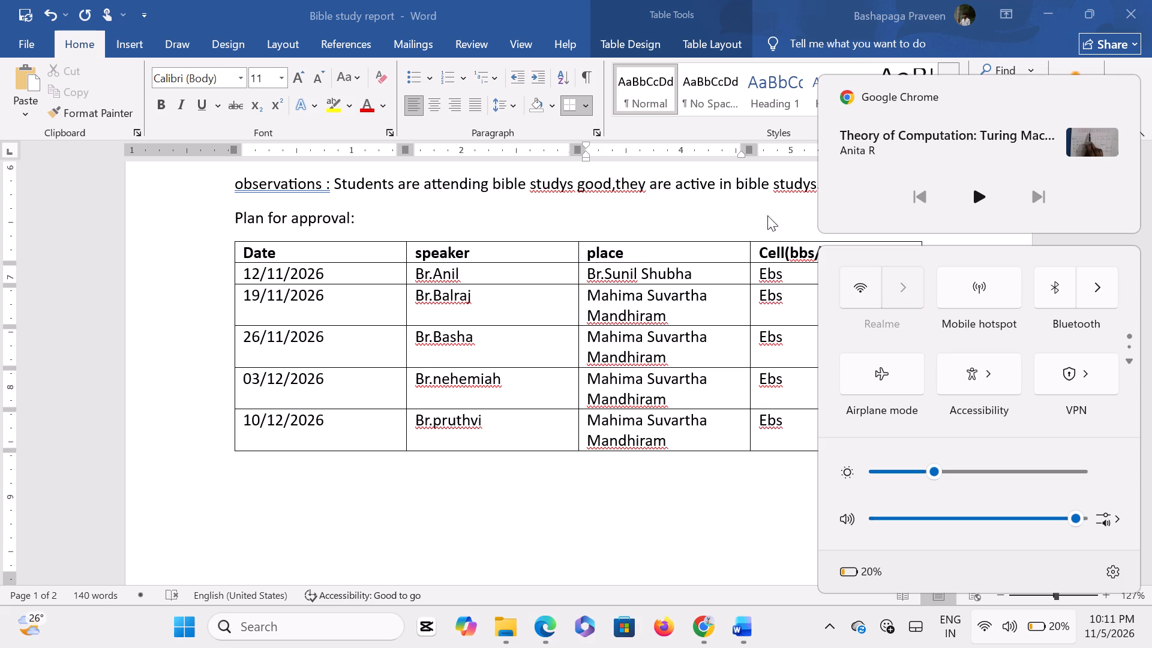
{"action": "left_click", "coordinate": [762, 208]}
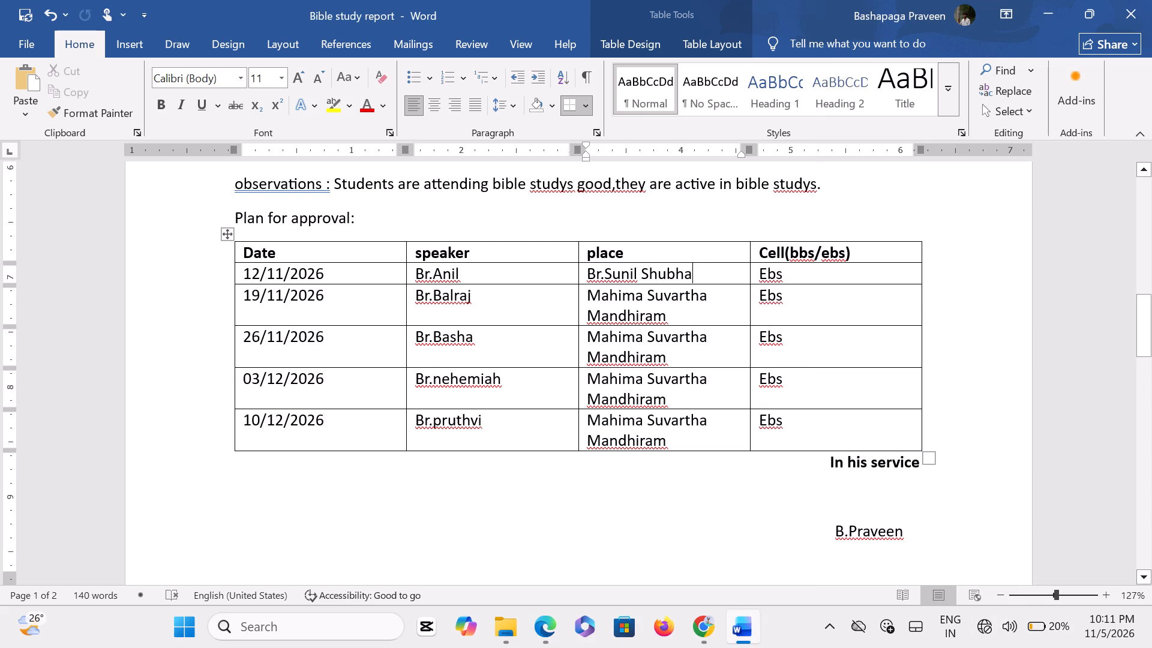
Complete the host brother's surname in the 12/11/2026 place cell and add "Residency" after it.
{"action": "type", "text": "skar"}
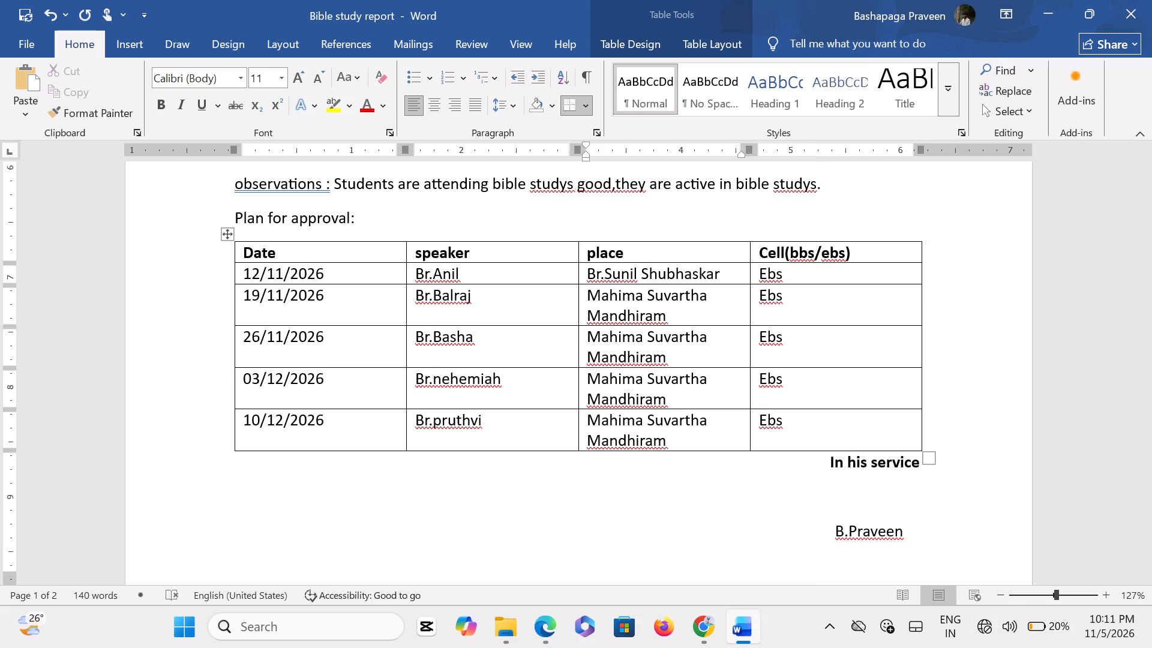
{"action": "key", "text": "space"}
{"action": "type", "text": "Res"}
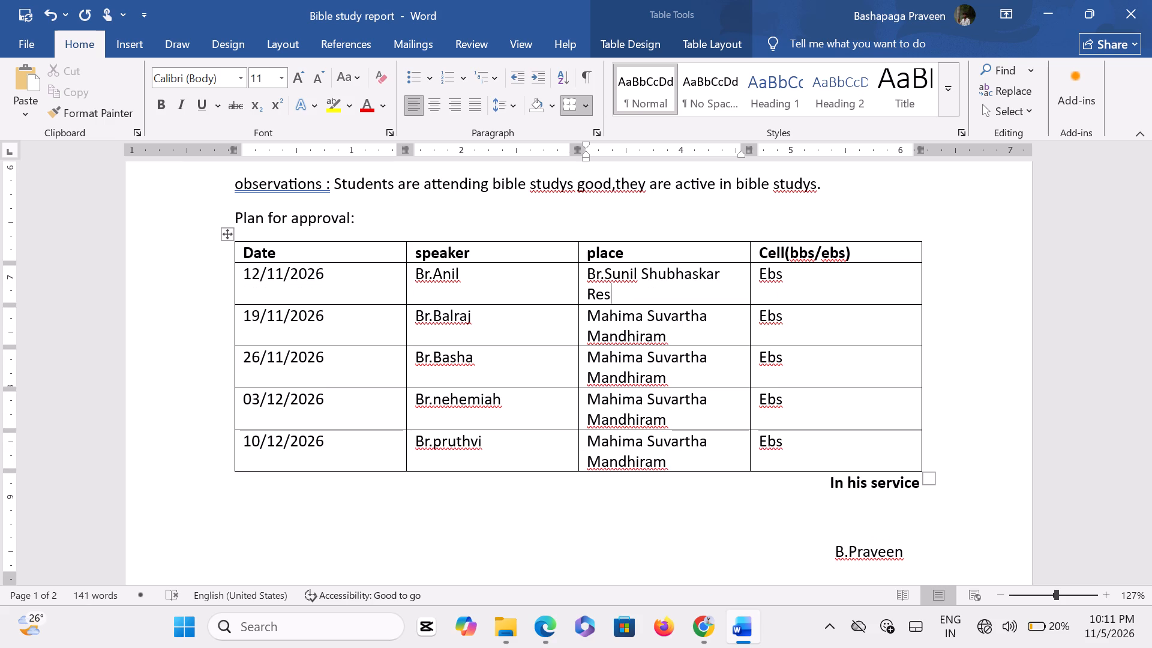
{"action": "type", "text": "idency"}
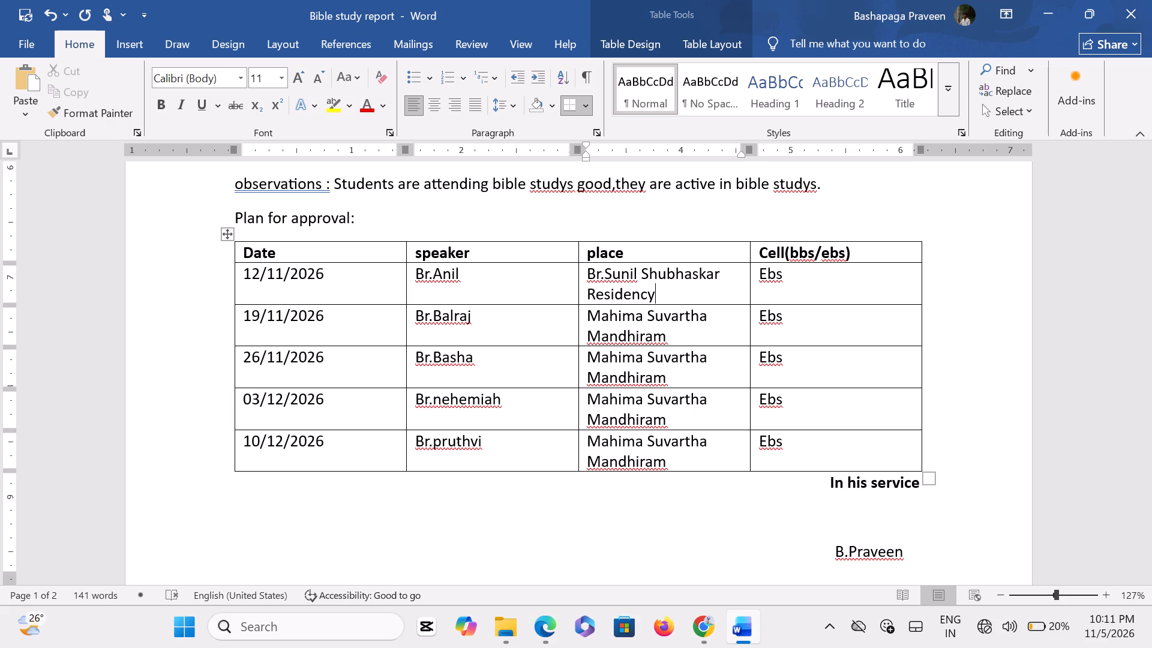
Copy the first row's new place over the place entries in the other four rows of the approval plan table.
{"action": "left_click_drag", "start_coordinate": [657, 292], "coordinate": [633, 290]}
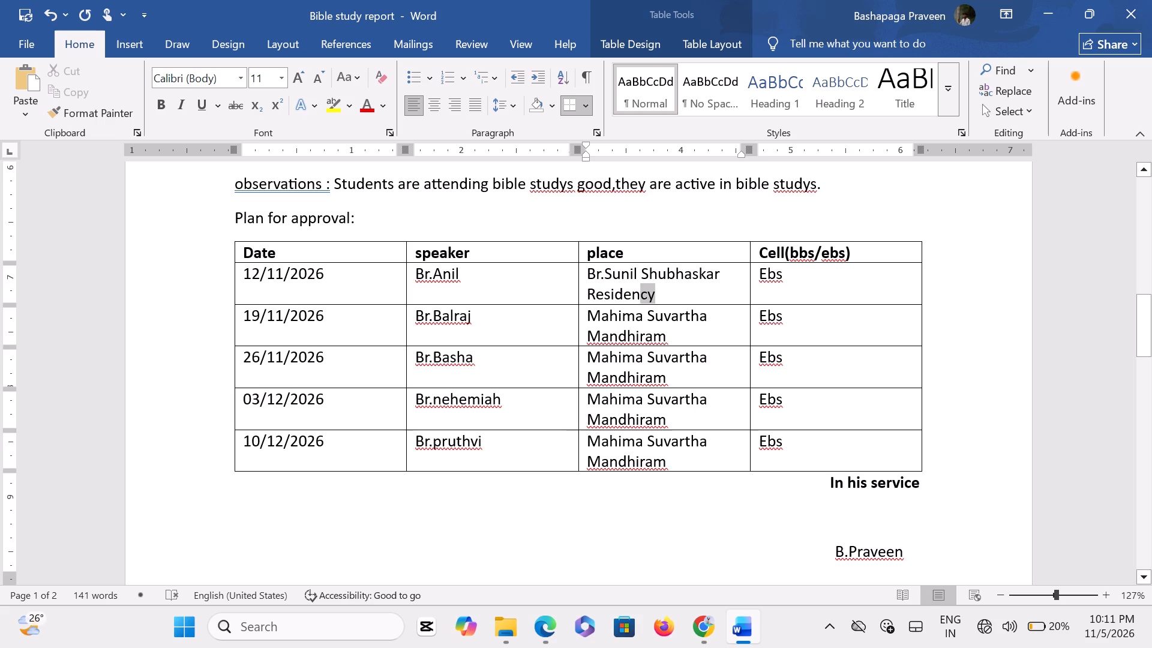
{"action": "left_click_drag", "start_coordinate": [633, 290], "coordinate": [587, 275]}
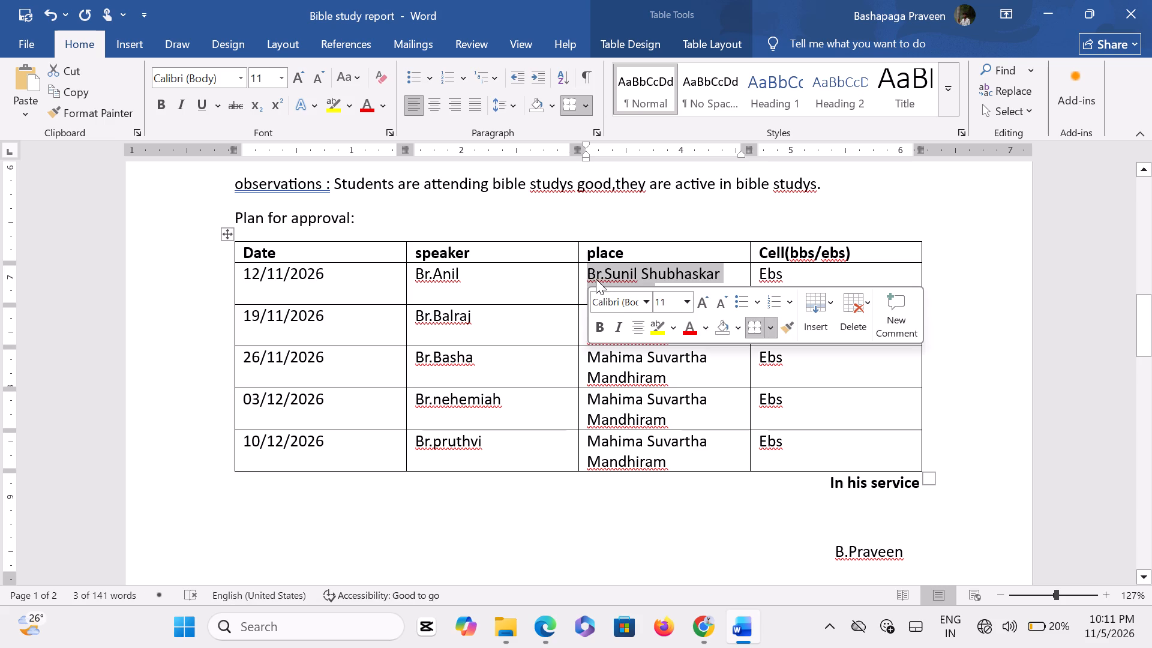
{"action": "key", "text": "ctrl+c"}
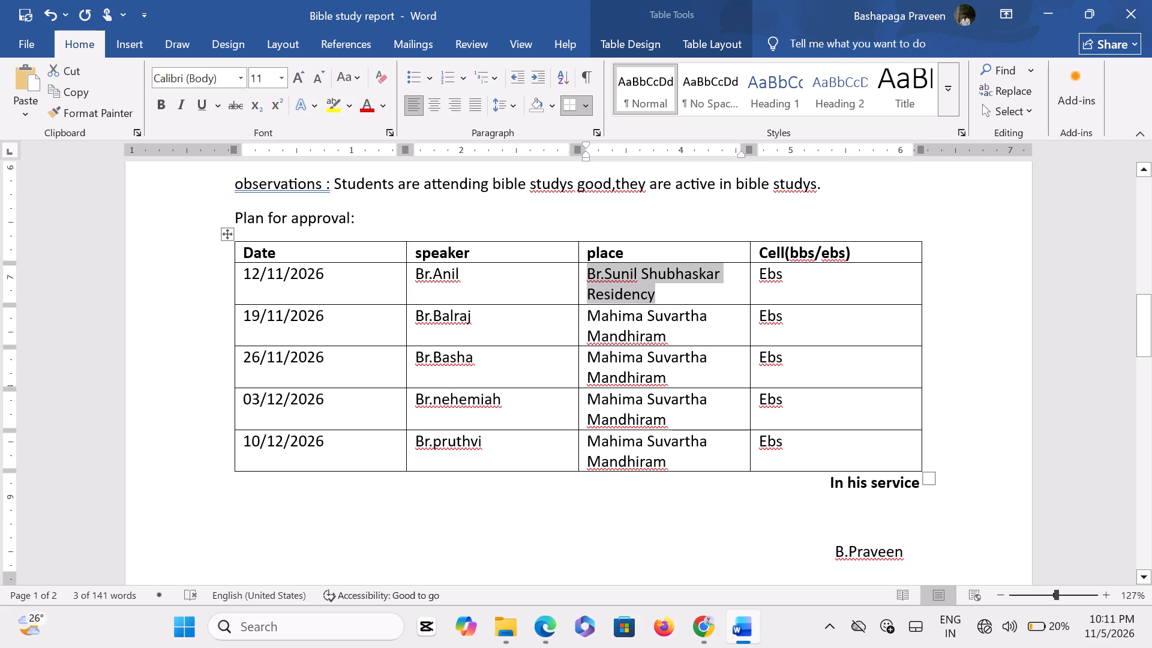
{"action": "left_click", "coordinate": [671, 338]}
{"action": "left_click_drag", "start_coordinate": [671, 338], "coordinate": [590, 312]}
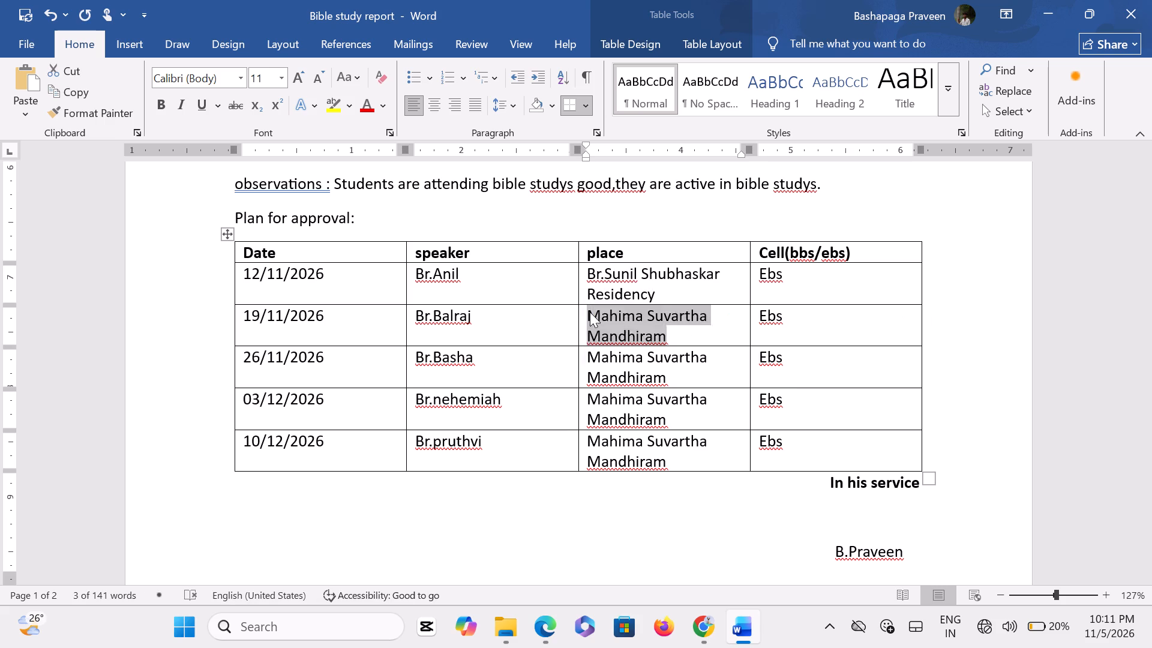
{"action": "key", "text": "ctrl+v"}
{"action": "left_click_drag", "start_coordinate": [665, 374], "coordinate": [596, 356]}
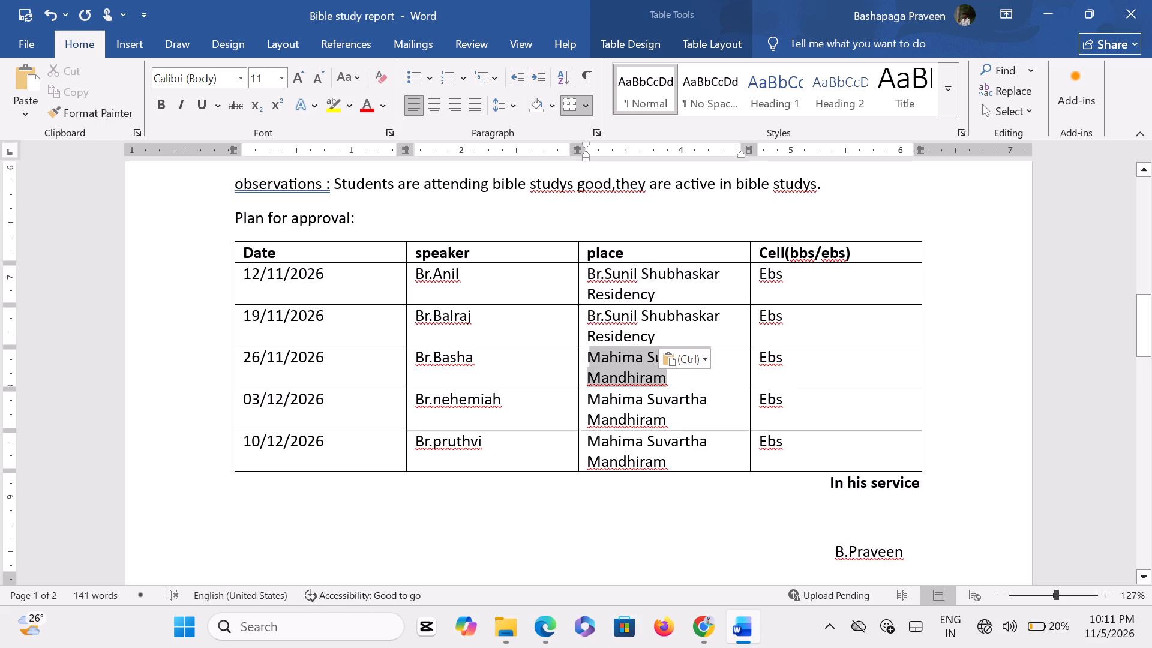
{"action": "left_click_drag", "start_coordinate": [596, 356], "coordinate": [591, 356]}
{"action": "key", "text": "ctrl+v"}
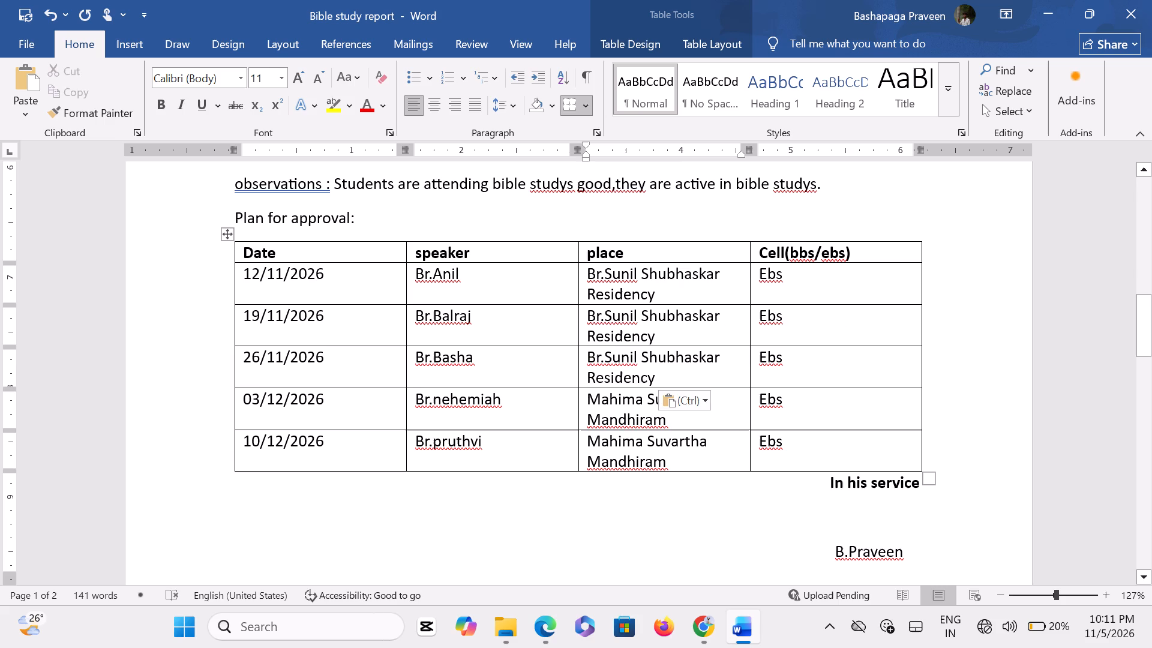
{"action": "left_click_drag", "start_coordinate": [664, 419], "coordinate": [588, 398]}
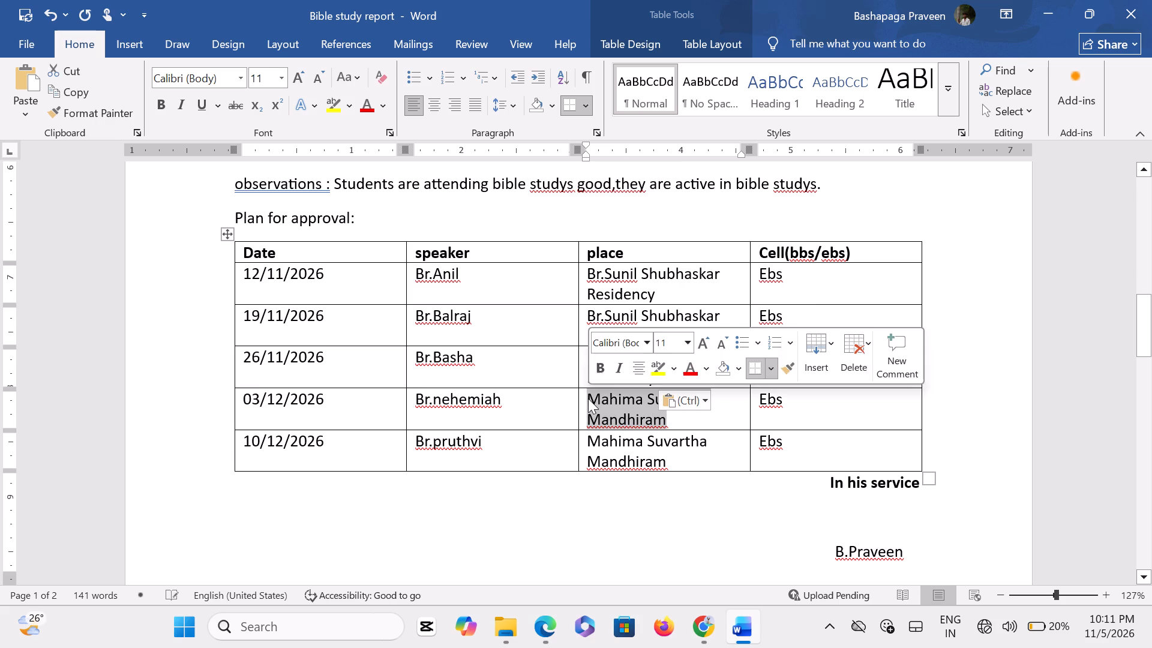
{"action": "key", "text": "ctrl+v"}
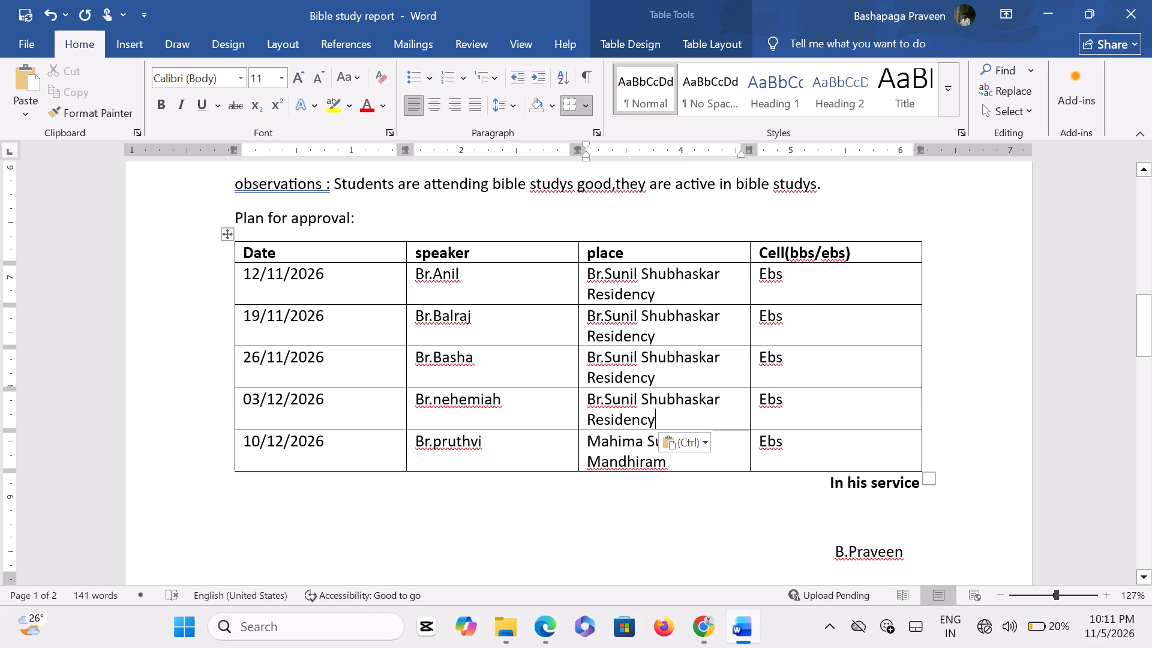
{"action": "left_click_drag", "start_coordinate": [668, 462], "coordinate": [591, 440]}
{"action": "key", "text": "ctrl+v"}
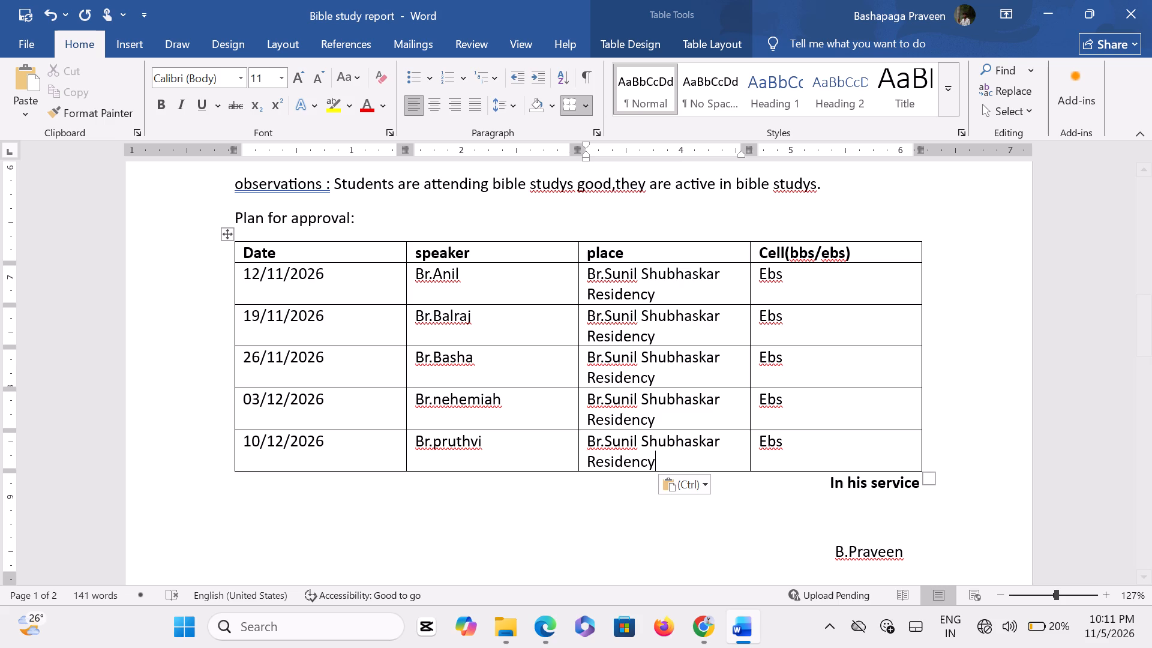
Set the first planned session's date to 08/11/2026 in the approval plan table.
{"action": "left_click", "coordinate": [259, 271]}
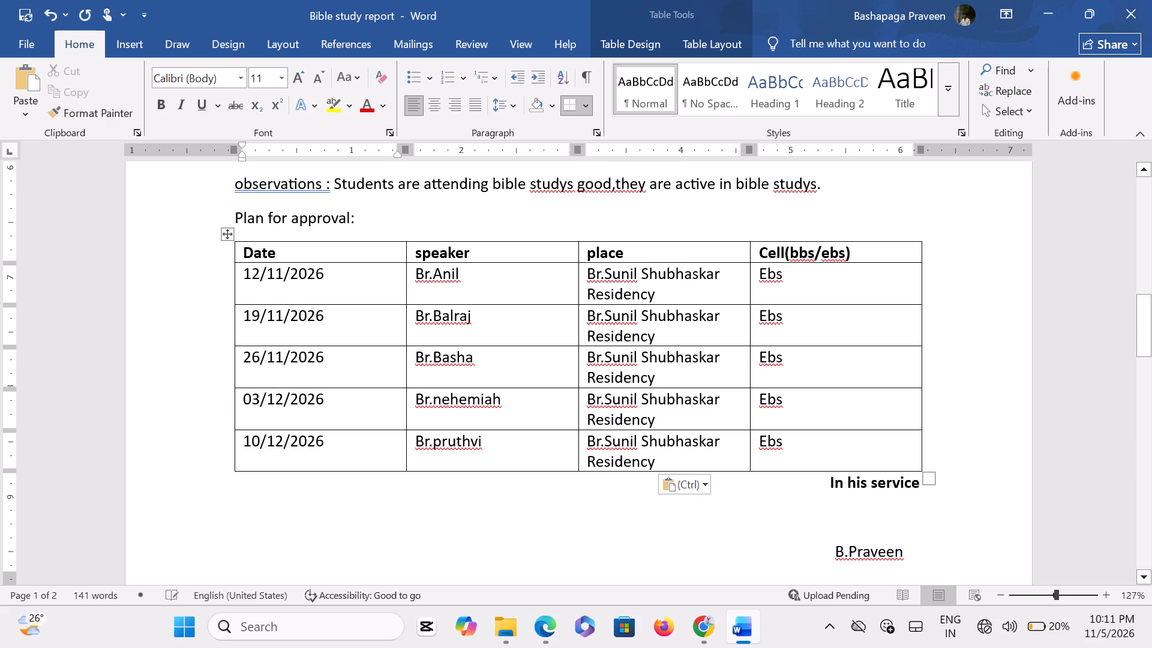
{"action": "key", "text": "BackSpace"}
{"action": "key", "text": "BackSpace"}
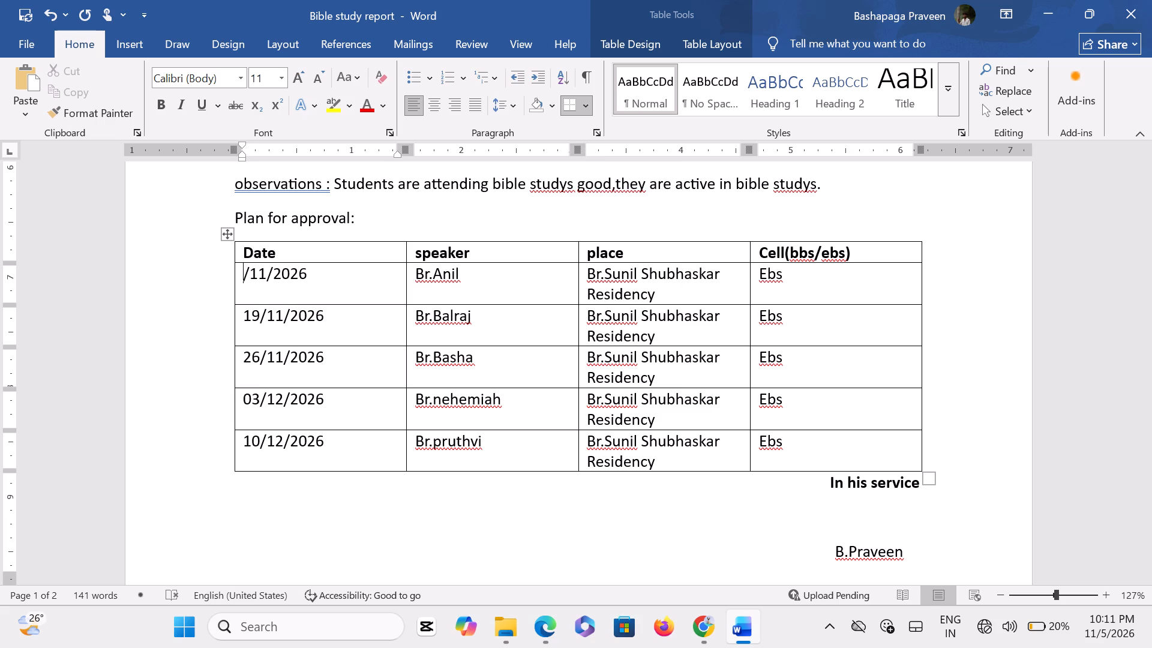
{"action": "type", "text": "08"}
Review the report's title, greeting, PTC session table, totals and observations, ending at the approval plan table.
{"action": "scroll", "coordinate": [454, 364], "scroll_direction": "up", "scroll_amount": 3}
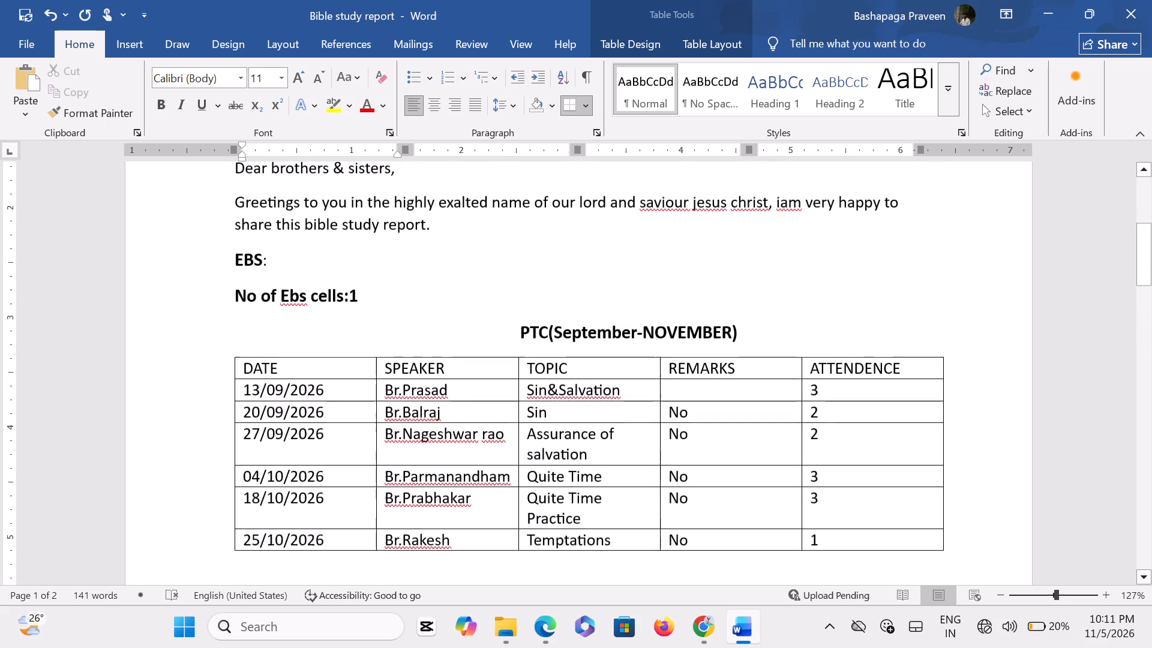
{"action": "scroll", "coordinate": [454, 364], "scroll_direction": "up", "scroll_amount": 1}
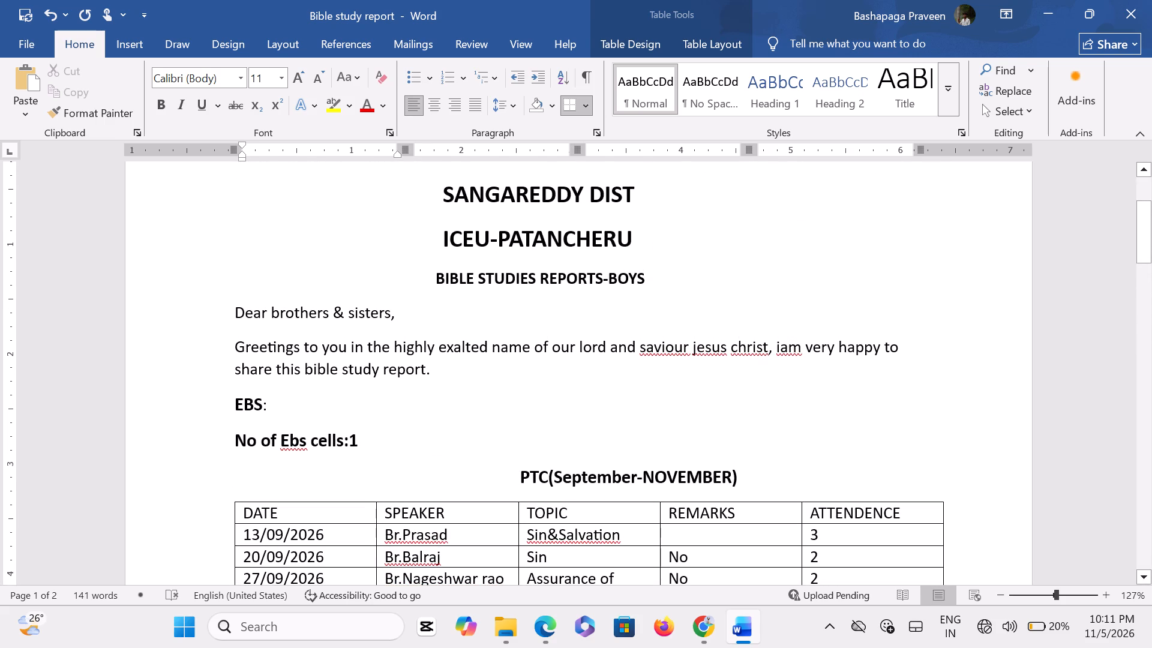
{"action": "scroll", "coordinate": [454, 364], "scroll_direction": "down", "scroll_amount": 3}
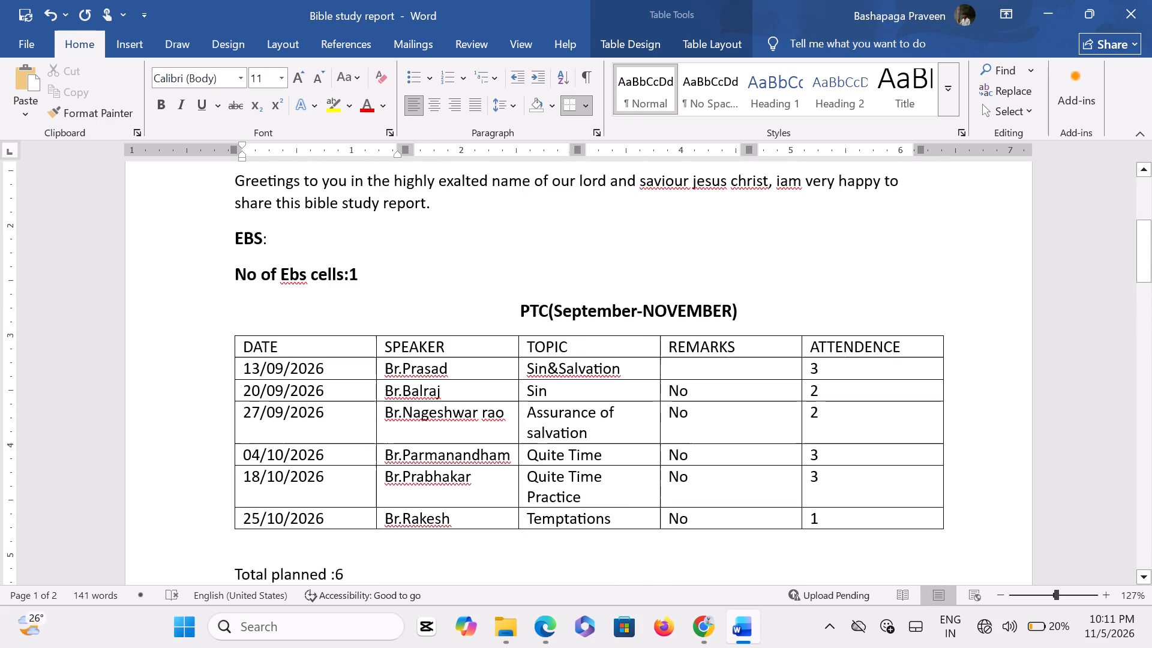
{"action": "scroll", "coordinate": [454, 364], "scroll_direction": "down", "scroll_amount": 2}
{"action": "right_click", "coordinate": [454, 364]}
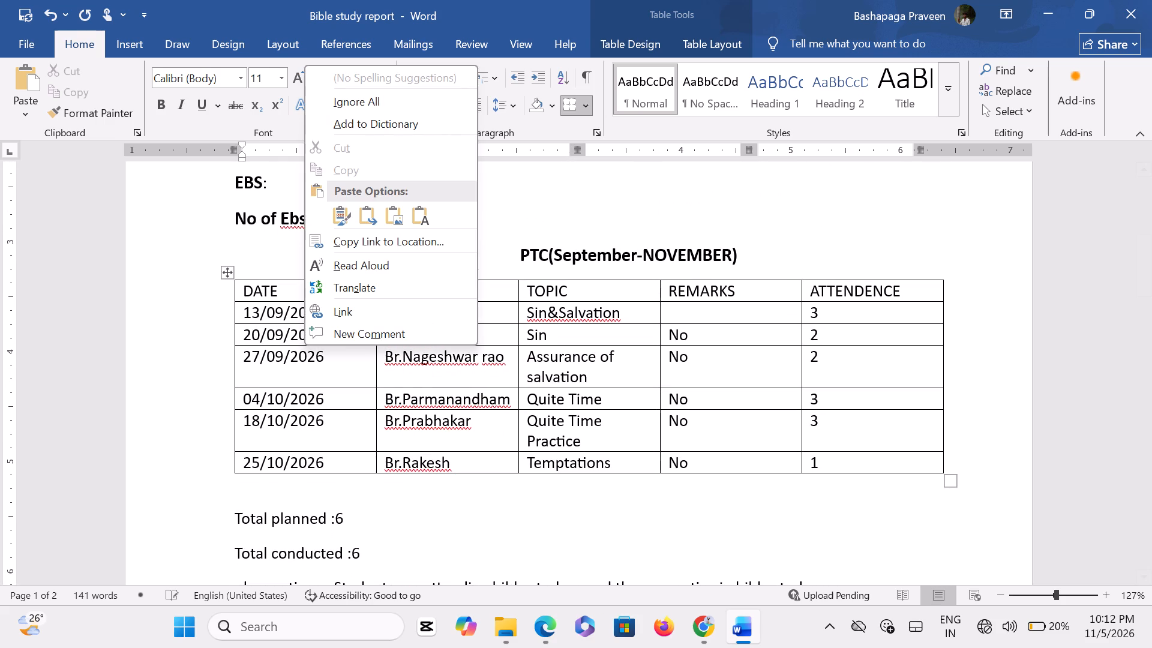
{"action": "scroll", "coordinate": [454, 364], "scroll_direction": "down", "scroll_amount": 1}
{"action": "scroll", "coordinate": [929, 481], "scroll_direction": "down", "scroll_amount": 5}
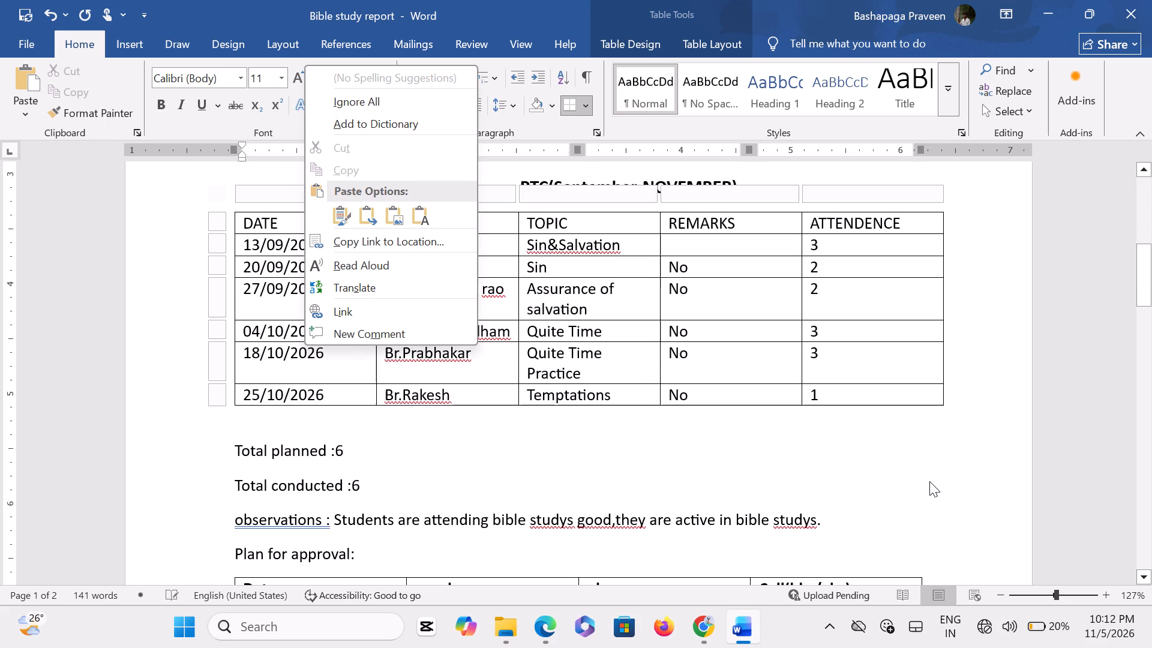
{"action": "scroll", "coordinate": [929, 481], "scroll_direction": "down", "scroll_amount": 1}
{"action": "left_click", "coordinate": [851, 484]}
{"action": "scroll", "coordinate": [851, 484], "scroll_direction": "down", "scroll_amount": 2}
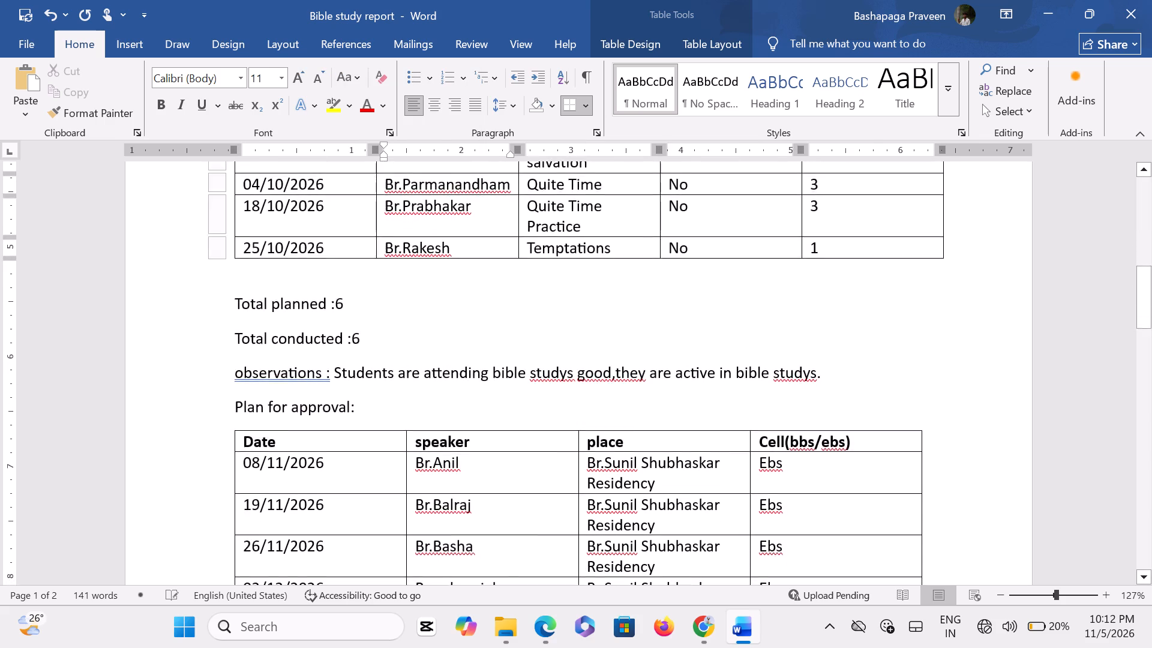
{"action": "scroll", "coordinate": [851, 484], "scroll_direction": "down", "scroll_amount": 3}
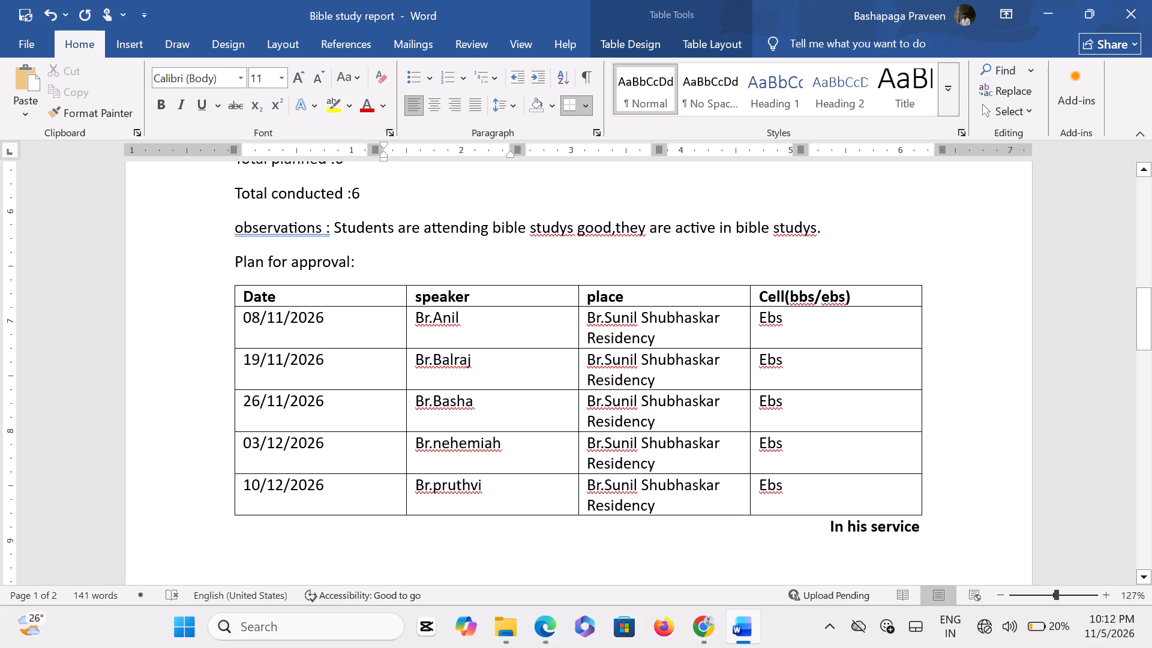
Set the remaining four planned session dates, in row order, to 22/11/2026, 29/11/2026, 06/12/2026 and 13/12/2026.
{"action": "left_click", "coordinate": [257, 358]}
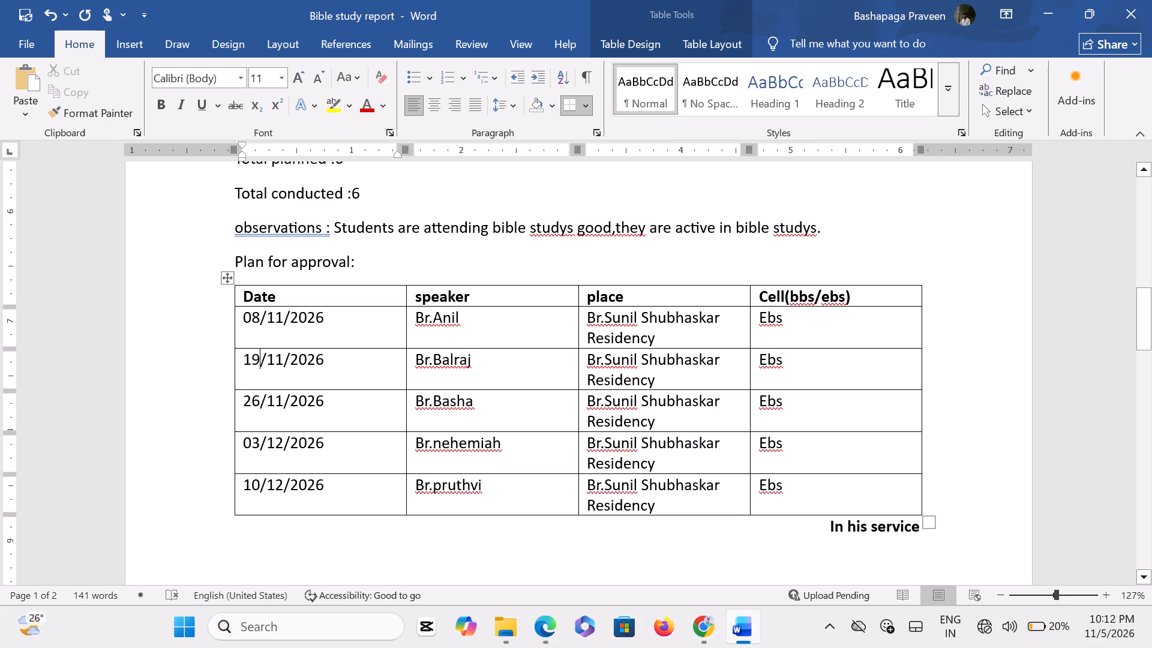
{"action": "key", "text": "BackSpace"}
{"action": "key", "text": "BackSpace"}
{"action": "type", "text": "22"}
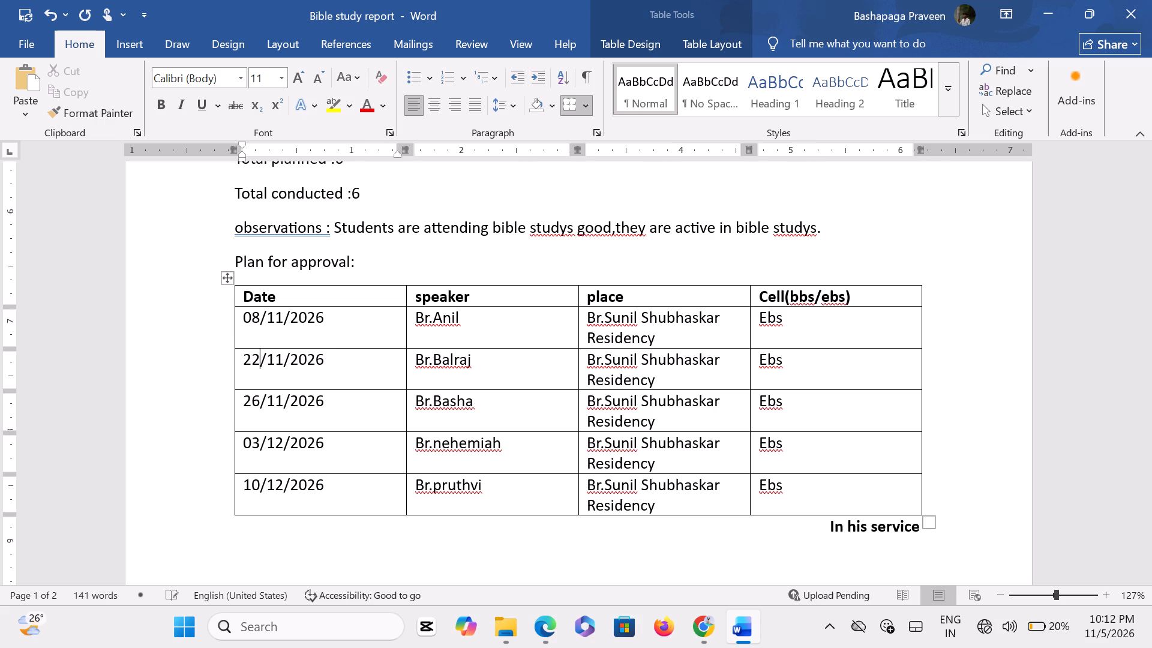
{"action": "key", "text": "Down"}
{"action": "key", "text": "BackSpace"}
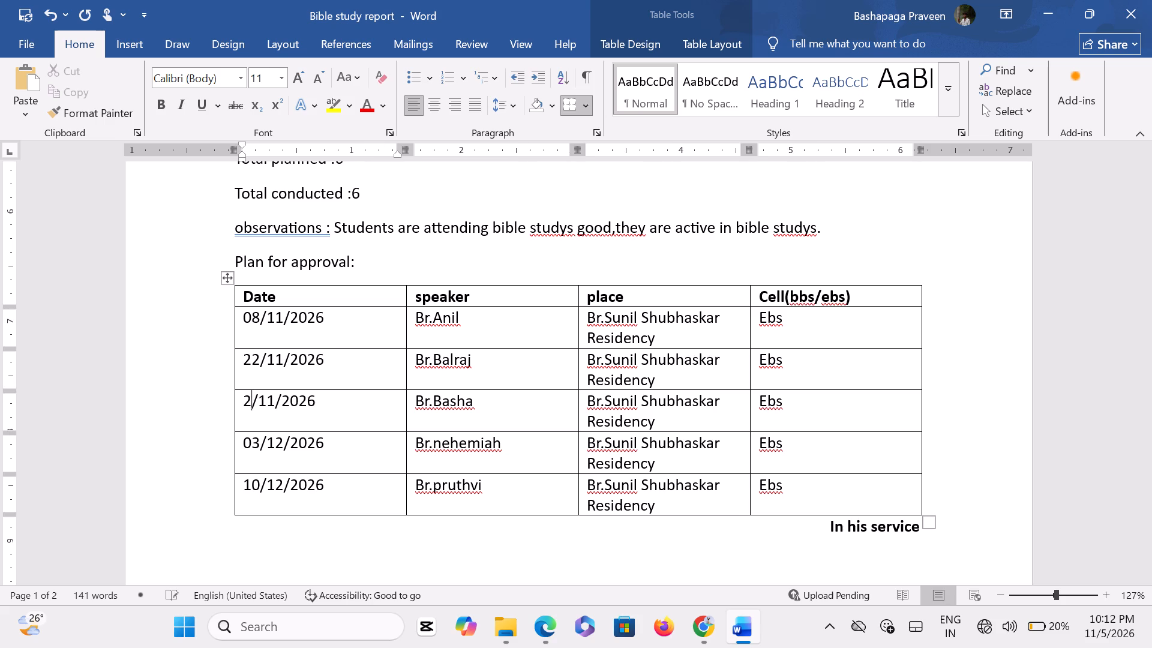
{"action": "key", "text": "9"}
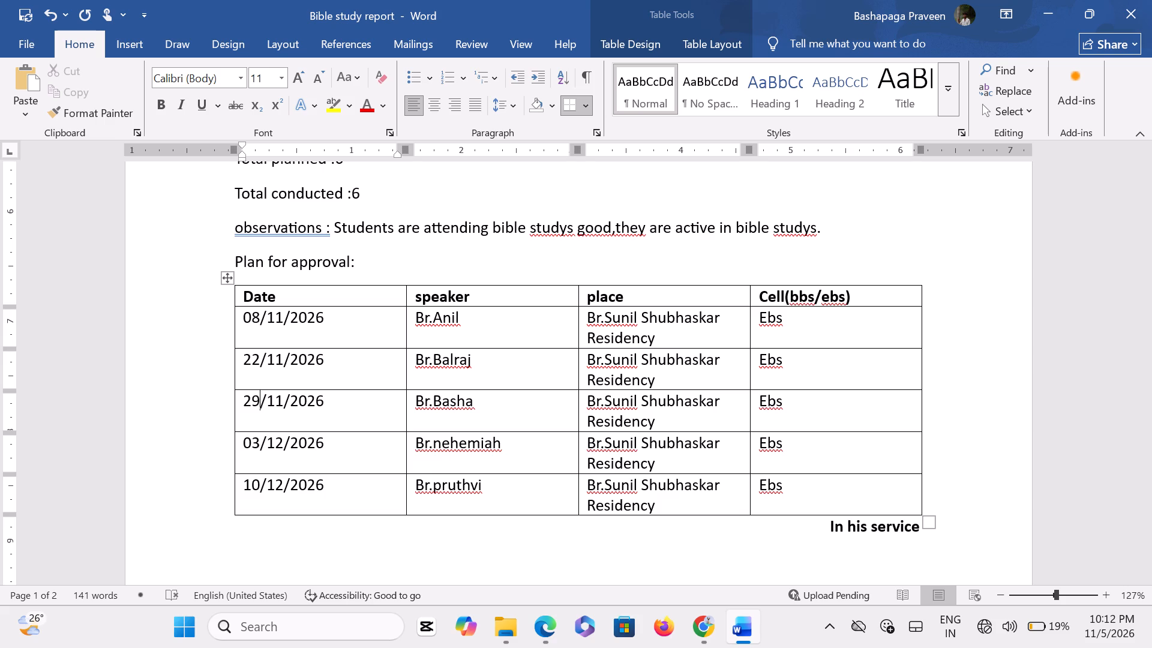
{"action": "key", "text": "Down"}
{"action": "key", "text": "BackSpace"}
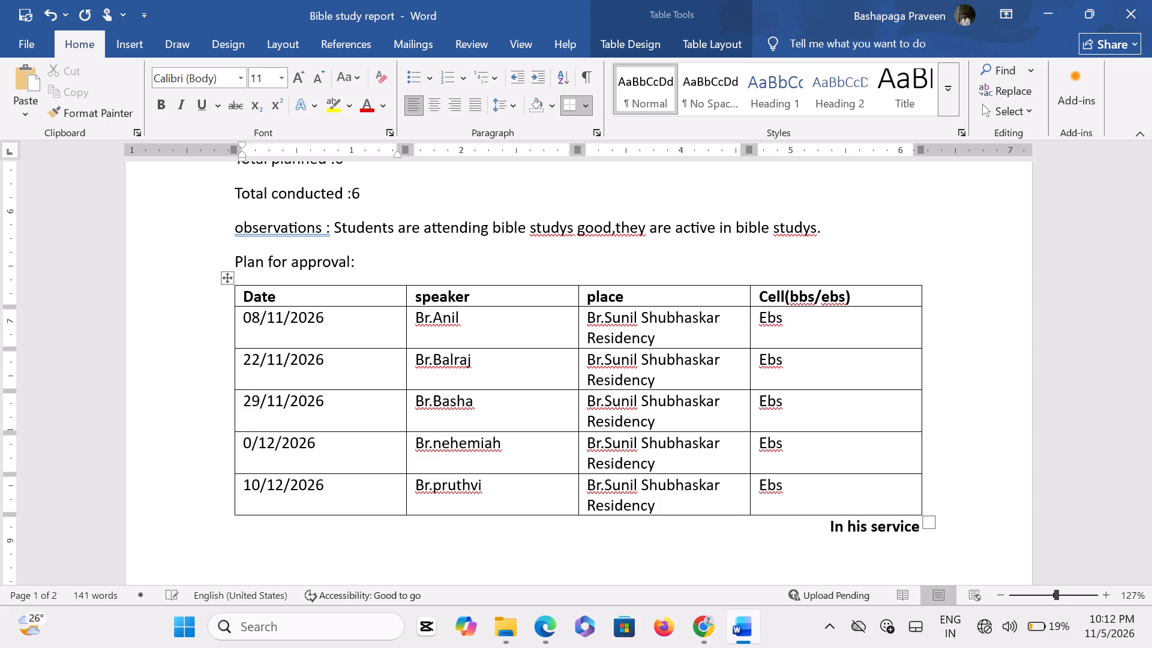
{"action": "key", "text": "6"}
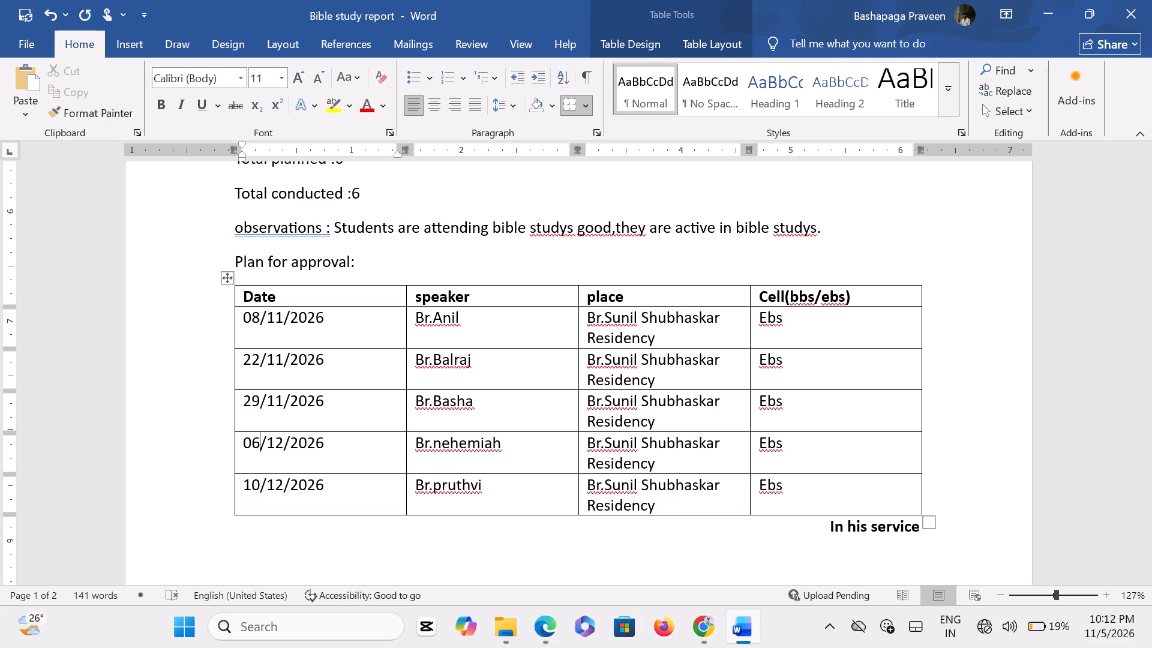
{"action": "key", "text": "Down"}
{"action": "key", "text": "BackSpace"}
{"action": "key", "text": "3"}
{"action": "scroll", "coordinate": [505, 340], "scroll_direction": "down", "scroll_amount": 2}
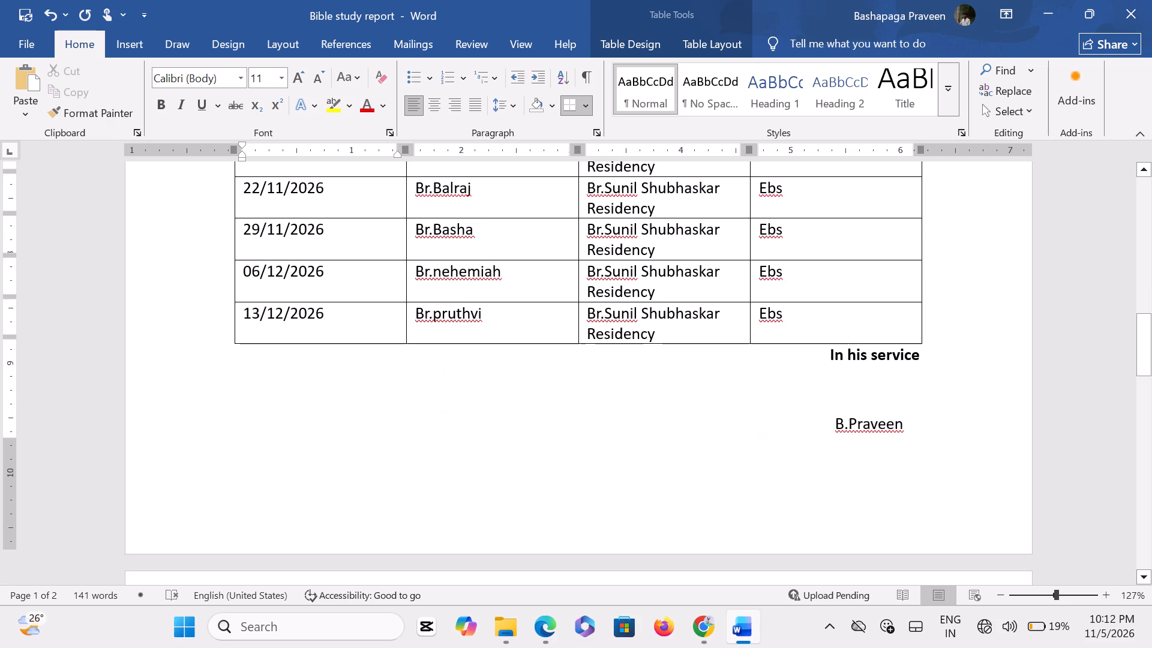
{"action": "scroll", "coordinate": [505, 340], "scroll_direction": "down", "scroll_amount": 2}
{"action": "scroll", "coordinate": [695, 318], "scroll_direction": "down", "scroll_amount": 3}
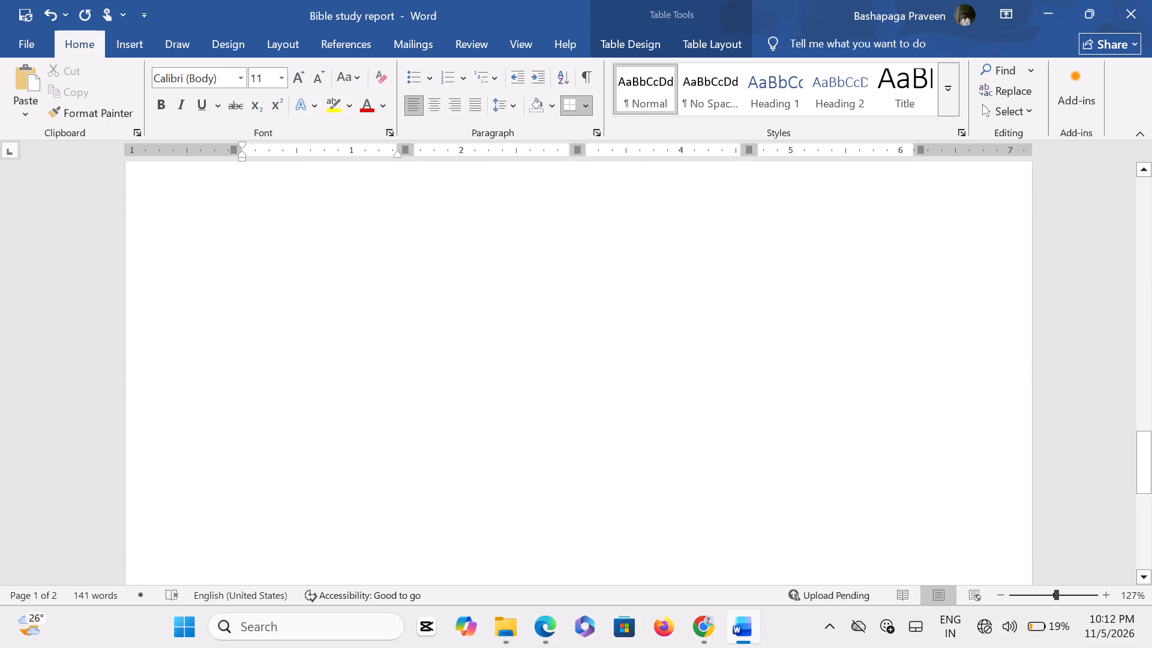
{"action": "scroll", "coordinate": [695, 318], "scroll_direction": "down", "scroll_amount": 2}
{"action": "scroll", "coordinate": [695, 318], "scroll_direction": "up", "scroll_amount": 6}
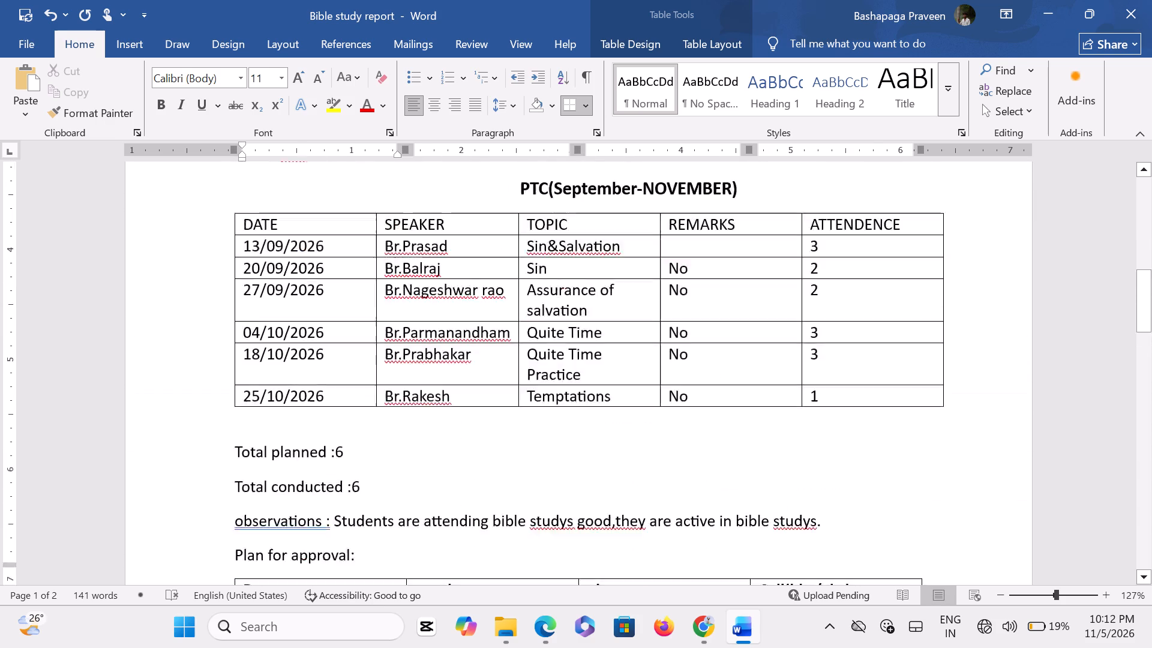
Enter the first signatory's name on the blank line between "In his service" and the existing signatory's name.
{"action": "scroll", "coordinate": [695, 318], "scroll_direction": "up", "scroll_amount": 2}
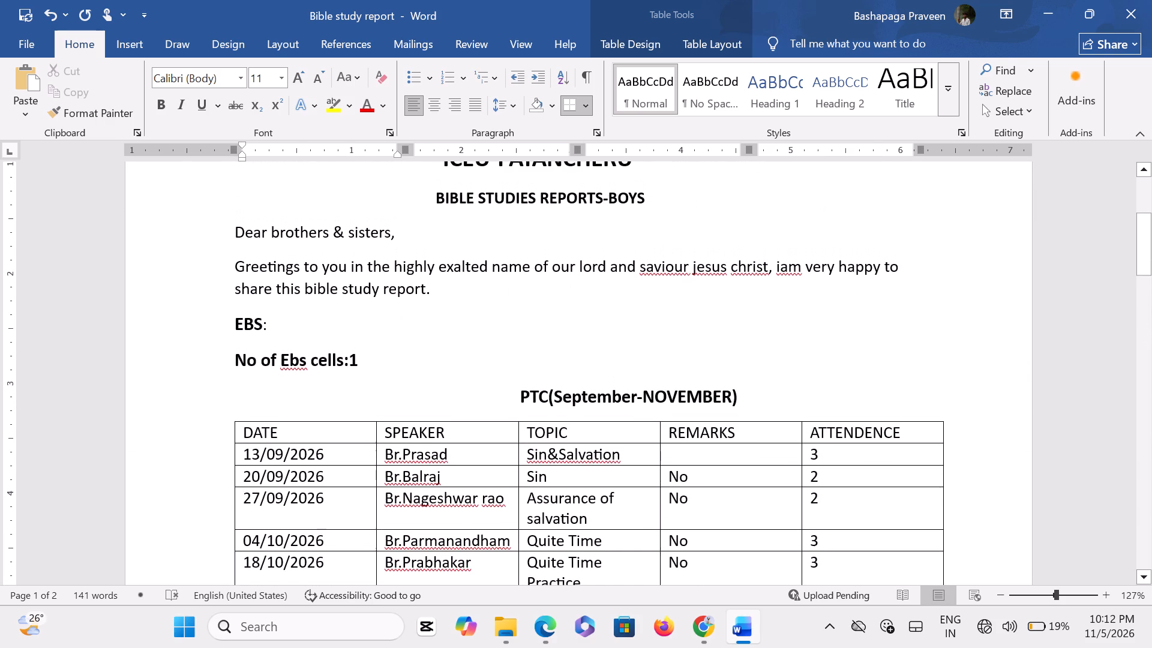
{"action": "scroll", "coordinate": [695, 318], "scroll_direction": "up", "scroll_amount": 2}
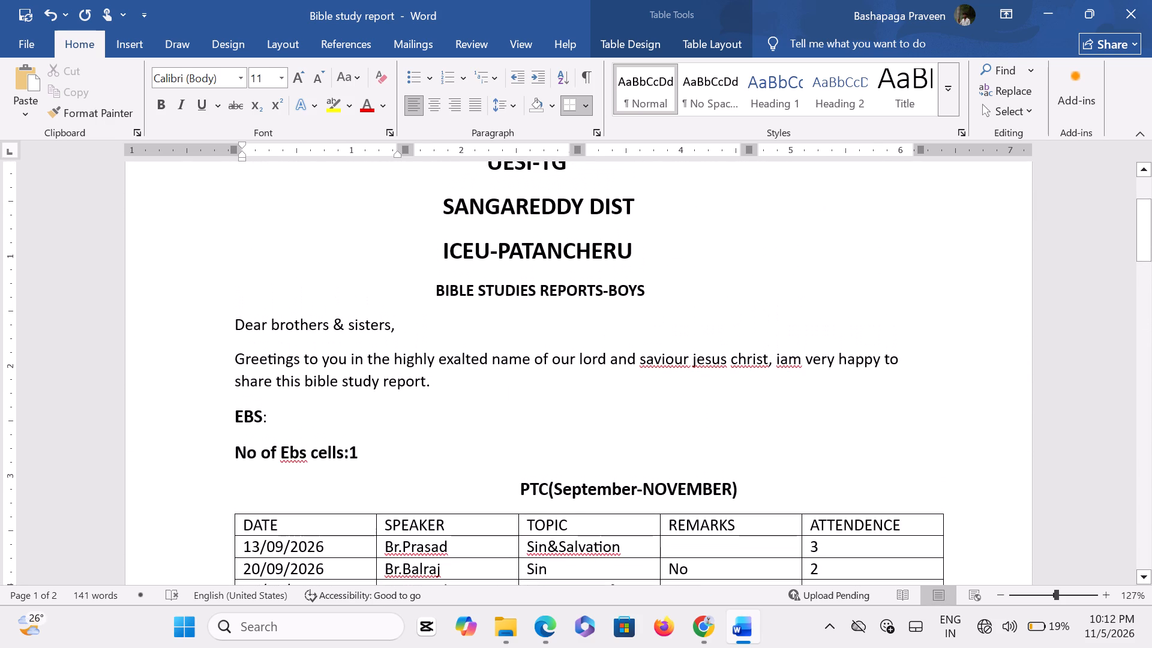
{"action": "scroll", "coordinate": [695, 318], "scroll_direction": "down", "scroll_amount": 5}
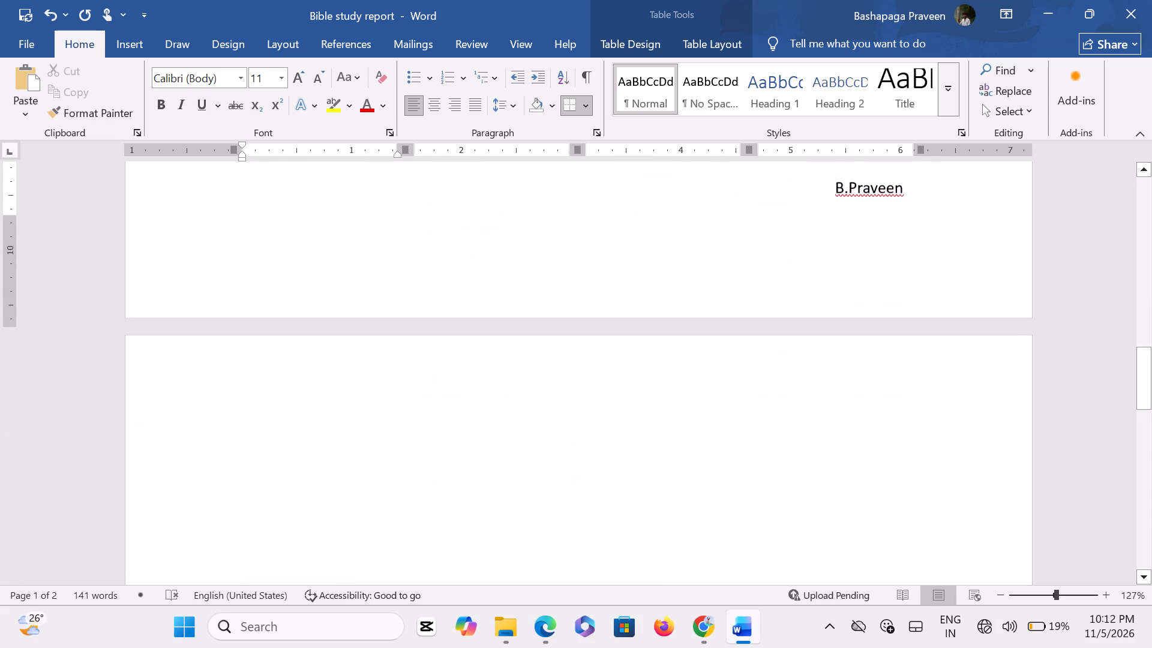
{"action": "scroll", "coordinate": [695, 318], "scroll_direction": "up", "scroll_amount": 1}
{"action": "left_click", "coordinate": [841, 315]}
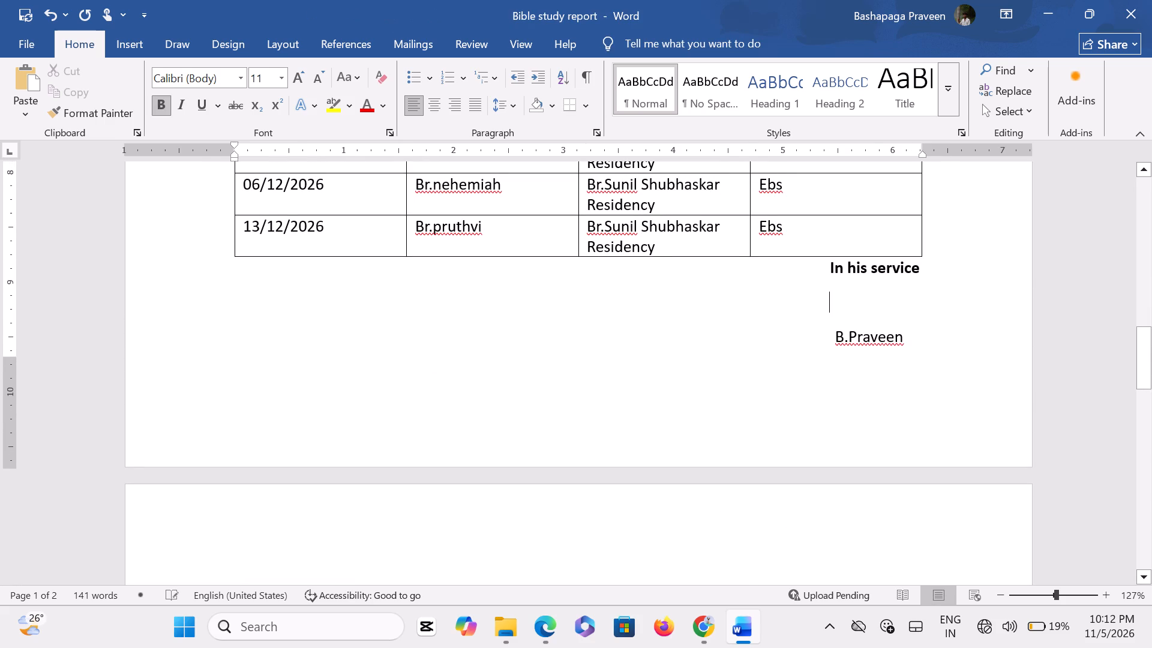
{"action": "key", "text": "shift+b"}
{"action": "key", "text": "BackSpace"}
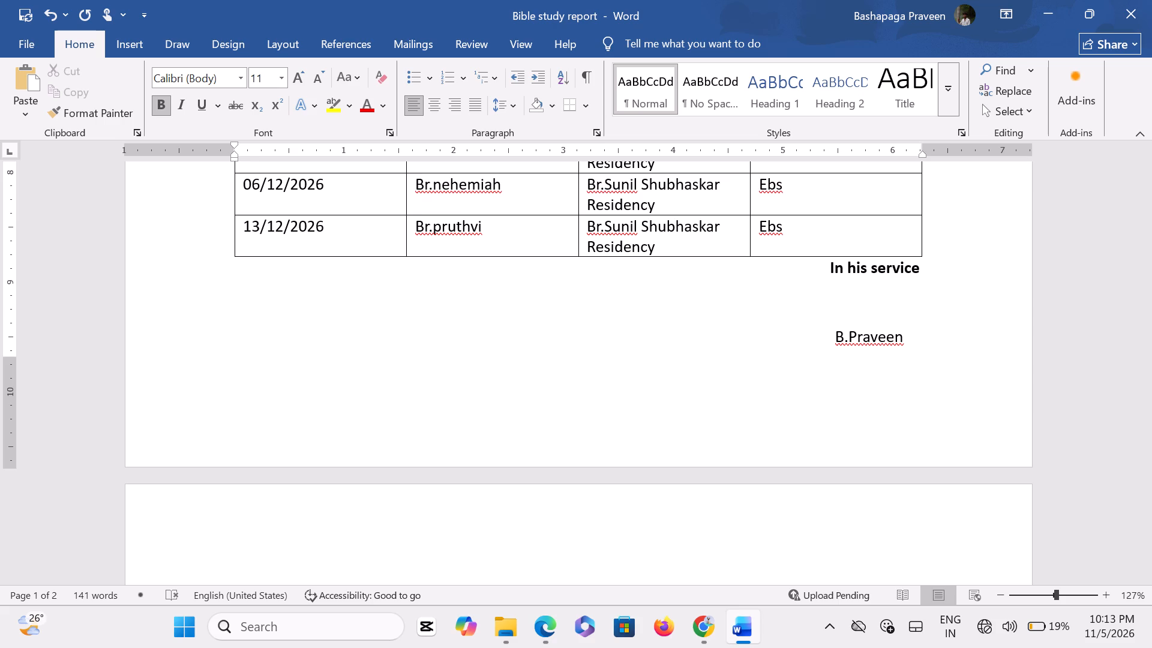
{"action": "key", "text": "g"}
{"action": "key", "text": "BackSpace"}
{"action": "key", "text": "shift+g"}
{"action": "type", "text": ".jash"}
{"action": "type", "text": "wanth"}
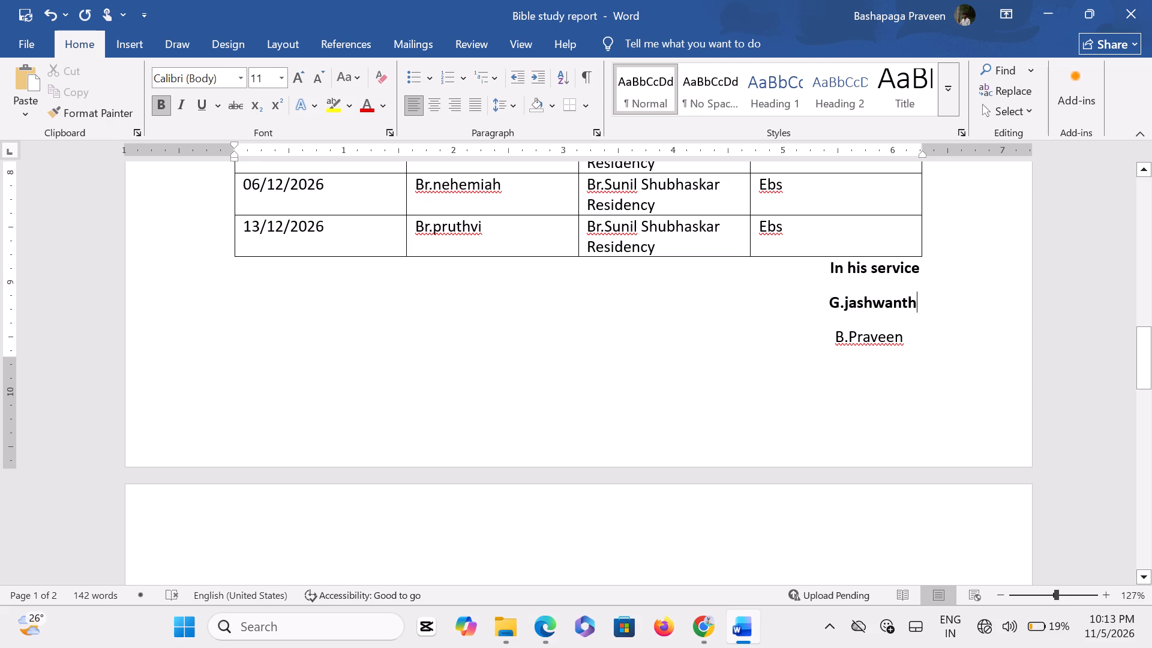
Make the second signatory's name at the end of the sign-off bold.
{"action": "left_click_drag", "start_coordinate": [907, 337], "coordinate": [830, 334]}
{"action": "left_click", "coordinate": [839, 310]}
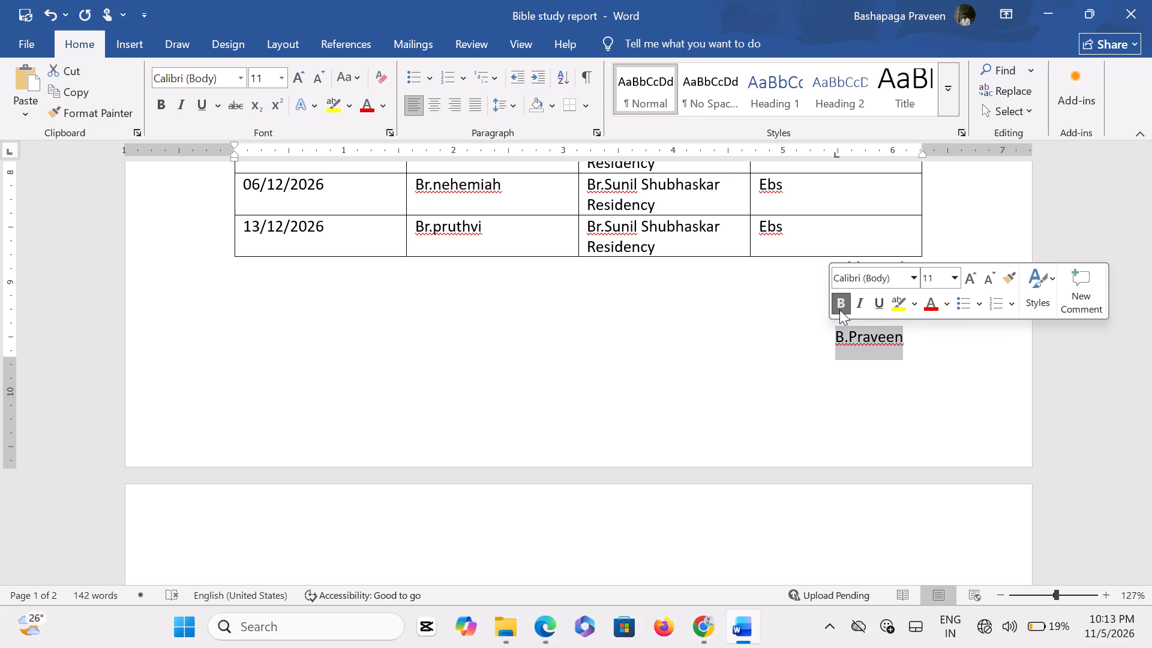
{"action": "left_click", "coordinate": [779, 364]}
Fill the blank remarks cell of the 13/09/2026 row in the PTC session table with "No".
{"action": "scroll", "coordinate": [779, 364], "scroll_direction": "up", "scroll_amount": 2}
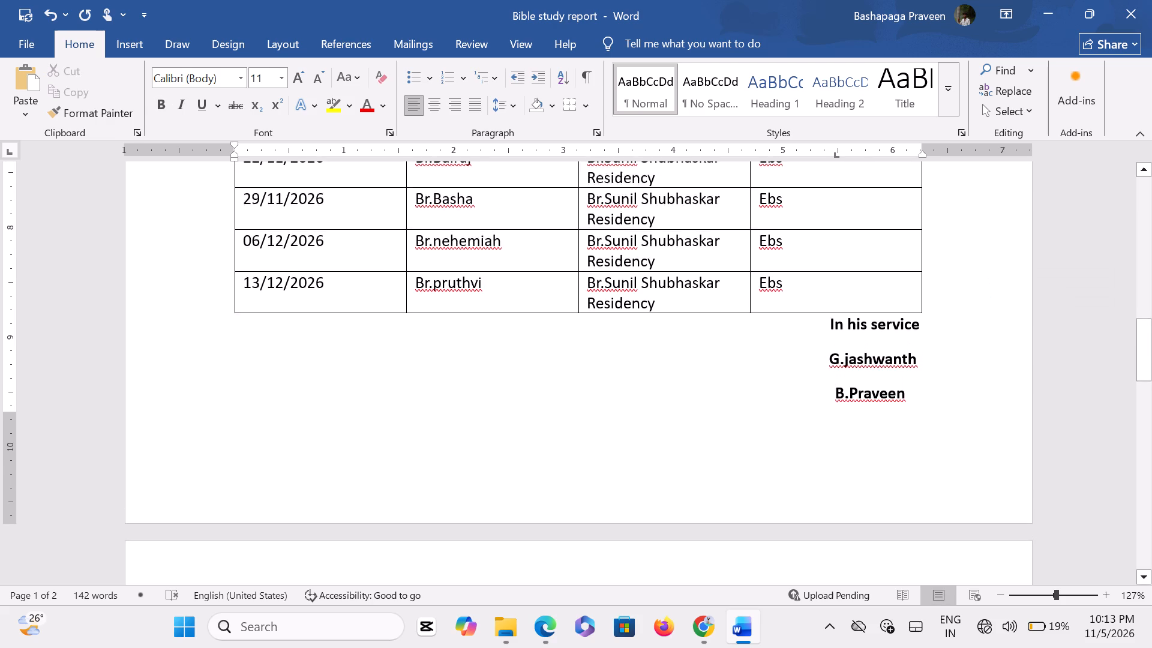
{"action": "scroll", "coordinate": [779, 364], "scroll_direction": "up", "scroll_amount": 5}
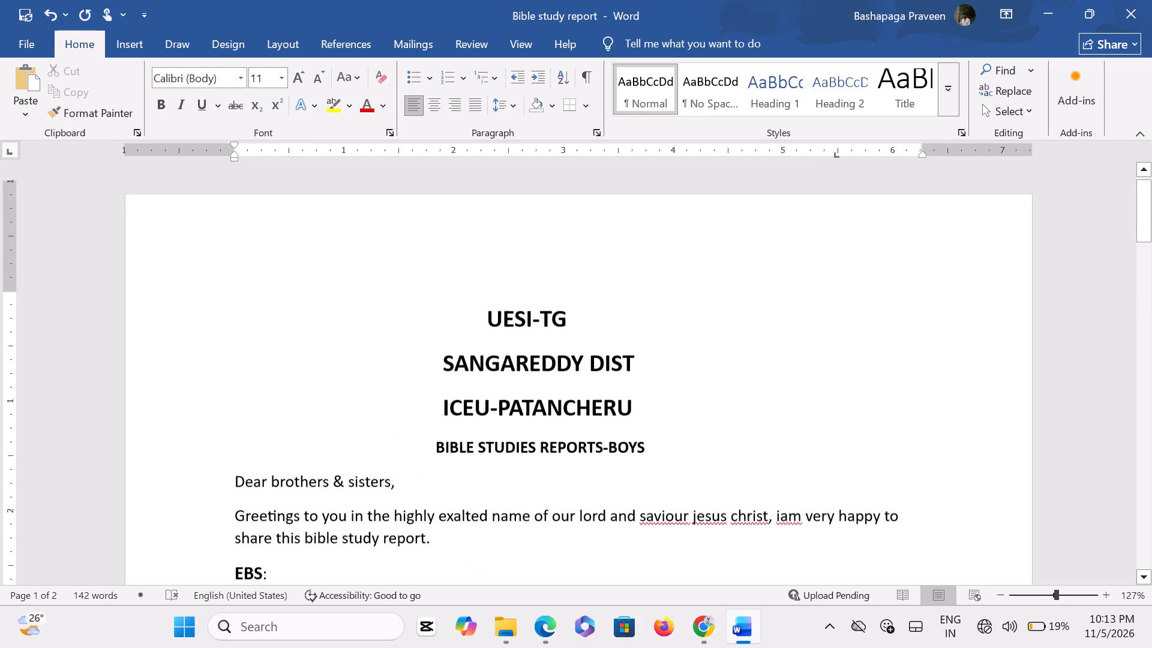
{"action": "scroll", "coordinate": [779, 364], "scroll_direction": "down", "scroll_amount": 2}
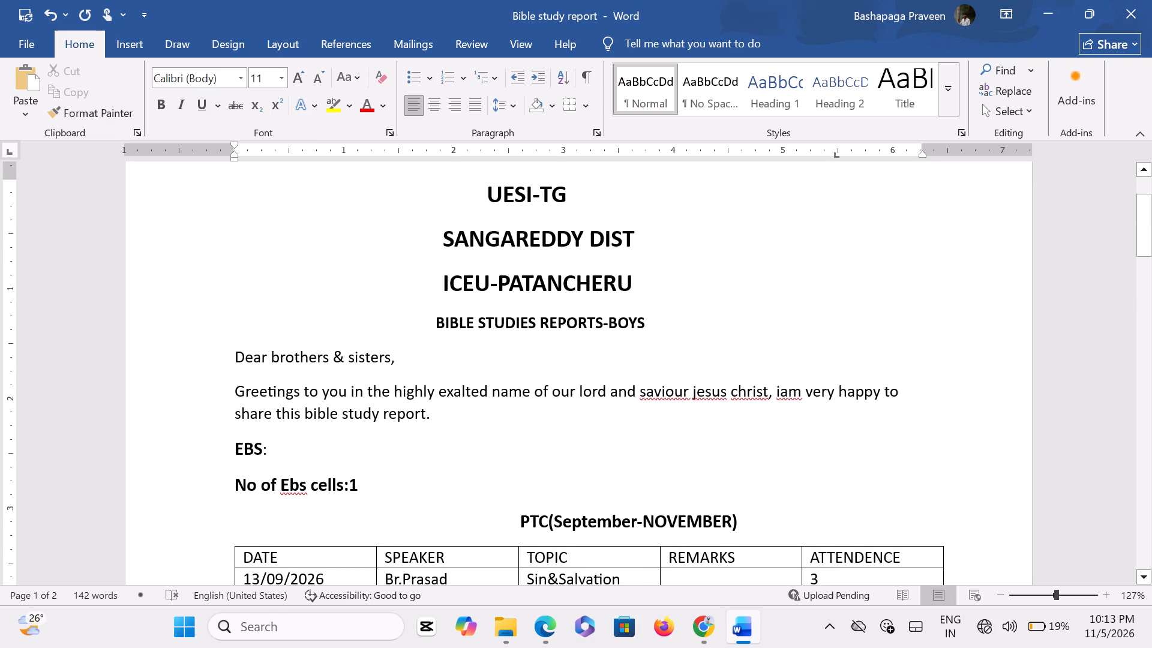
{"action": "scroll", "coordinate": [779, 364], "scroll_direction": "down", "scroll_amount": 2}
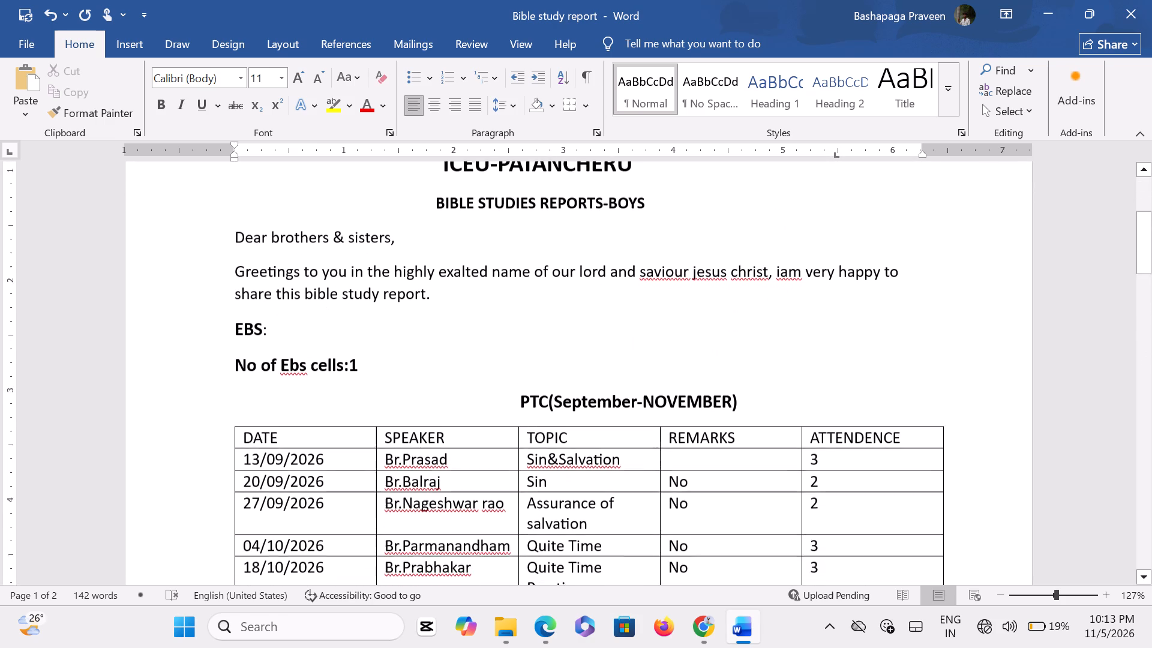
{"action": "scroll", "coordinate": [779, 364], "scroll_direction": "down", "scroll_amount": 2}
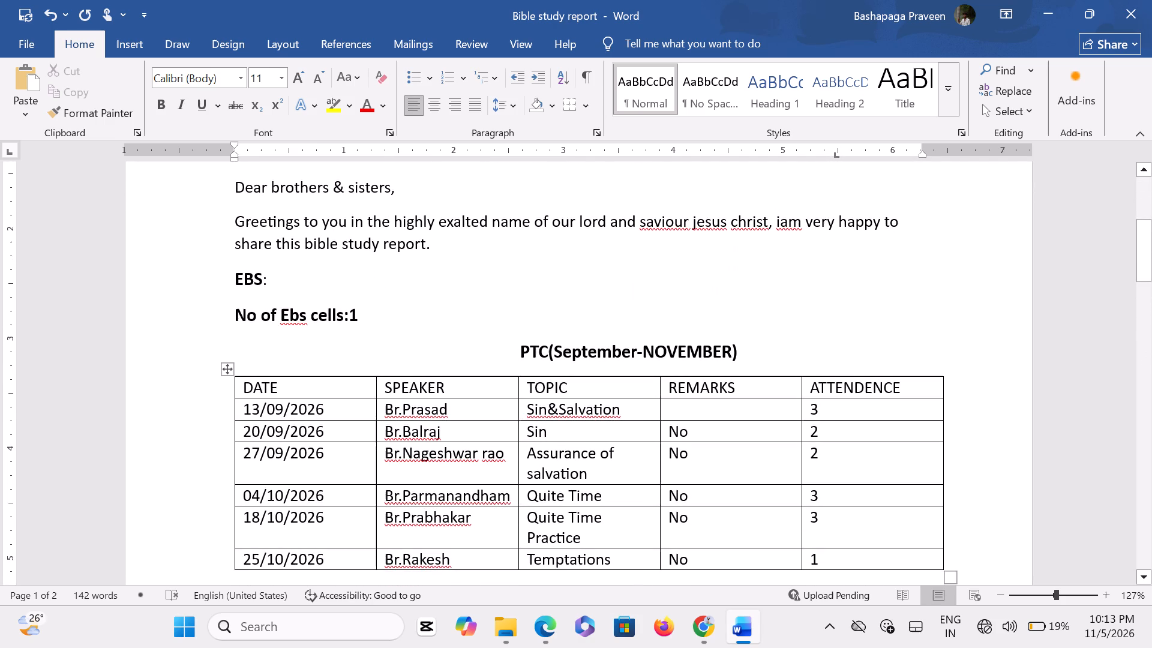
{"action": "left_click", "coordinate": [715, 407]}
{"action": "type", "text": "no"}
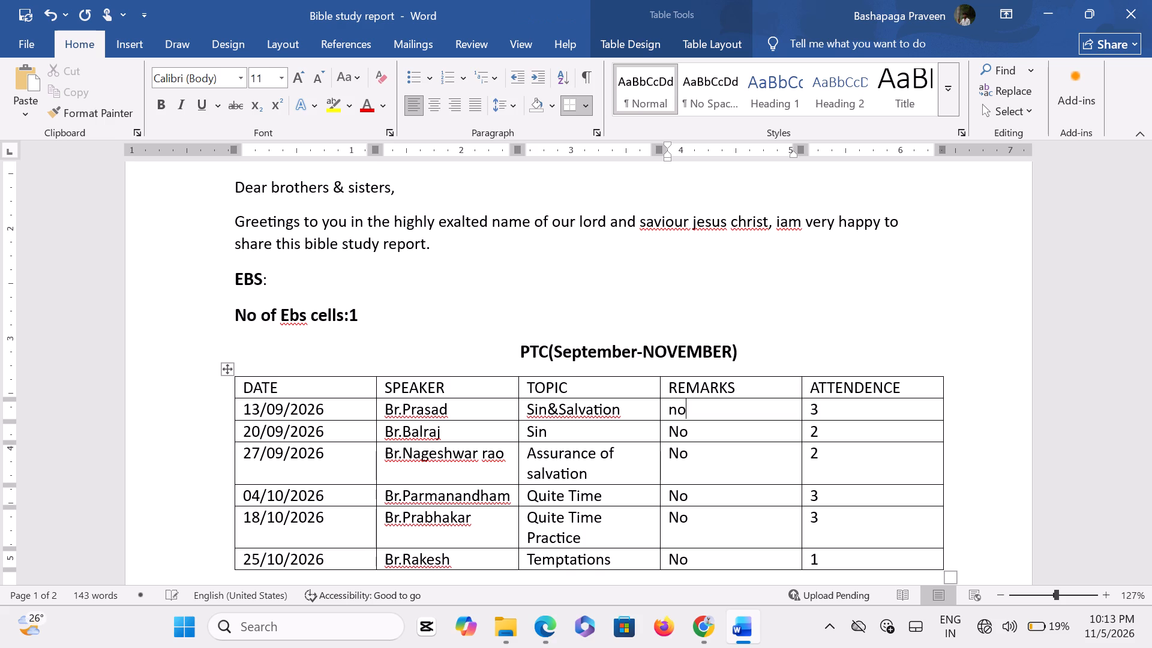
{"action": "key", "text": "BackSpace"}
{"action": "key", "text": "BackSpace"}
{"action": "key", "text": "shift+b"}
{"action": "key", "text": "BackSpace"}
{"action": "type", "text": "N0"}
{"action": "key", "text": "BackSpace"}
{"action": "key", "text": "o"}
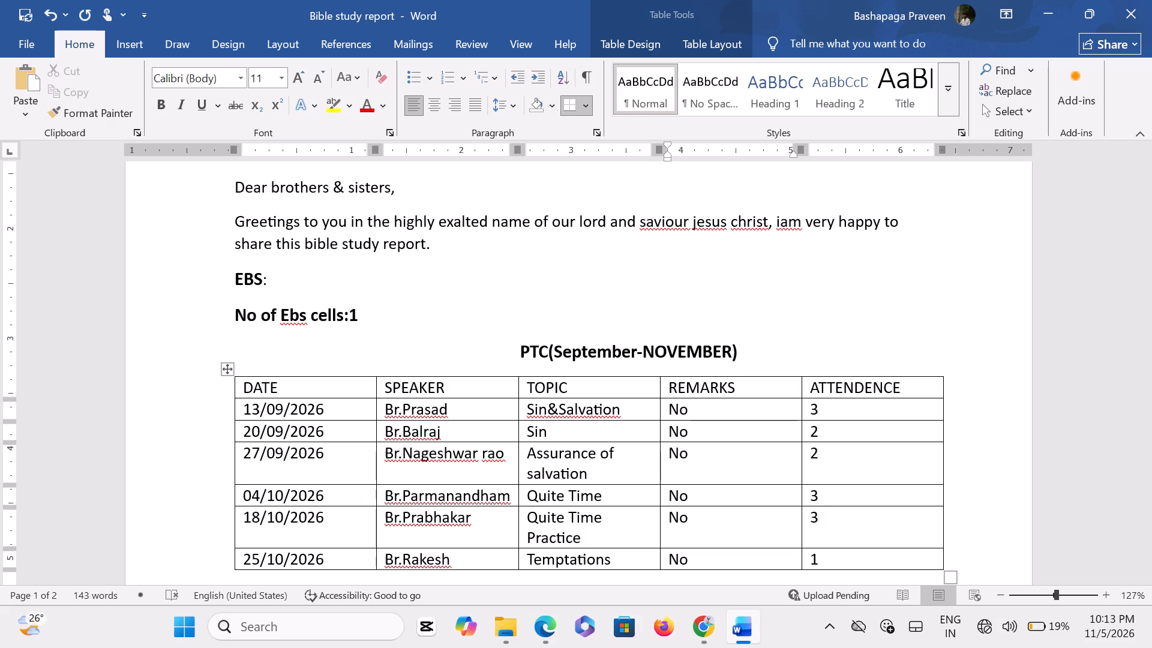
Review the report from the PTC session table through the totals, observations and approval plan to the sign-off.
{"action": "scroll", "coordinate": [704, 491], "scroll_direction": "down", "scroll_amount": 1}
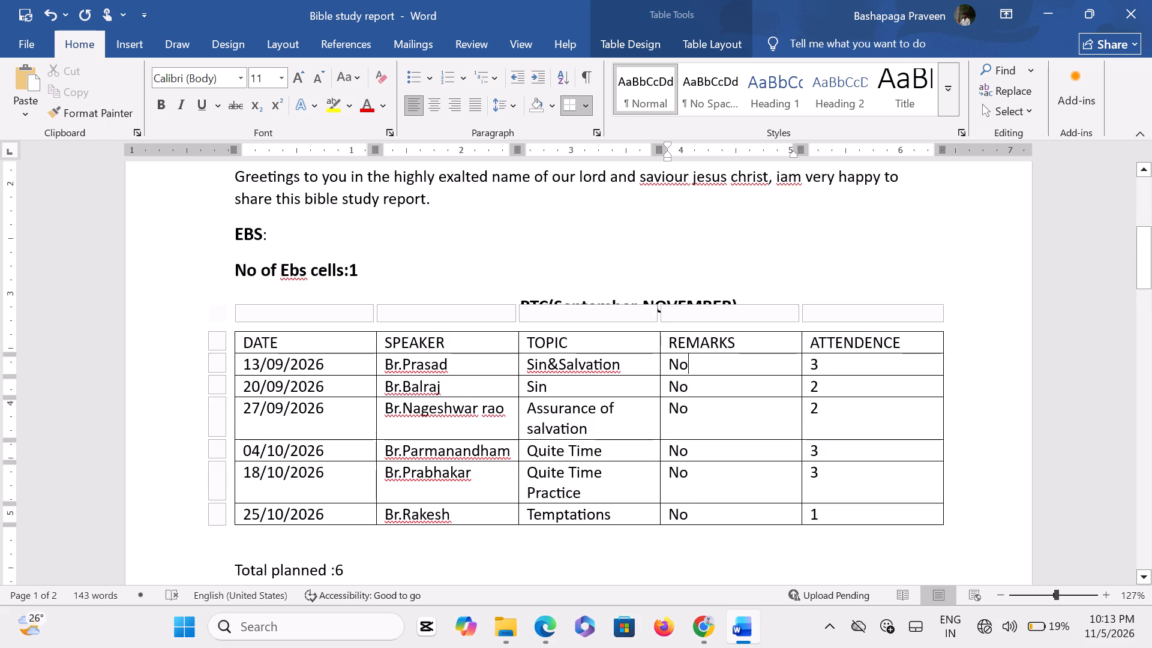
{"action": "scroll", "coordinate": [704, 491], "scroll_direction": "down", "scroll_amount": 3}
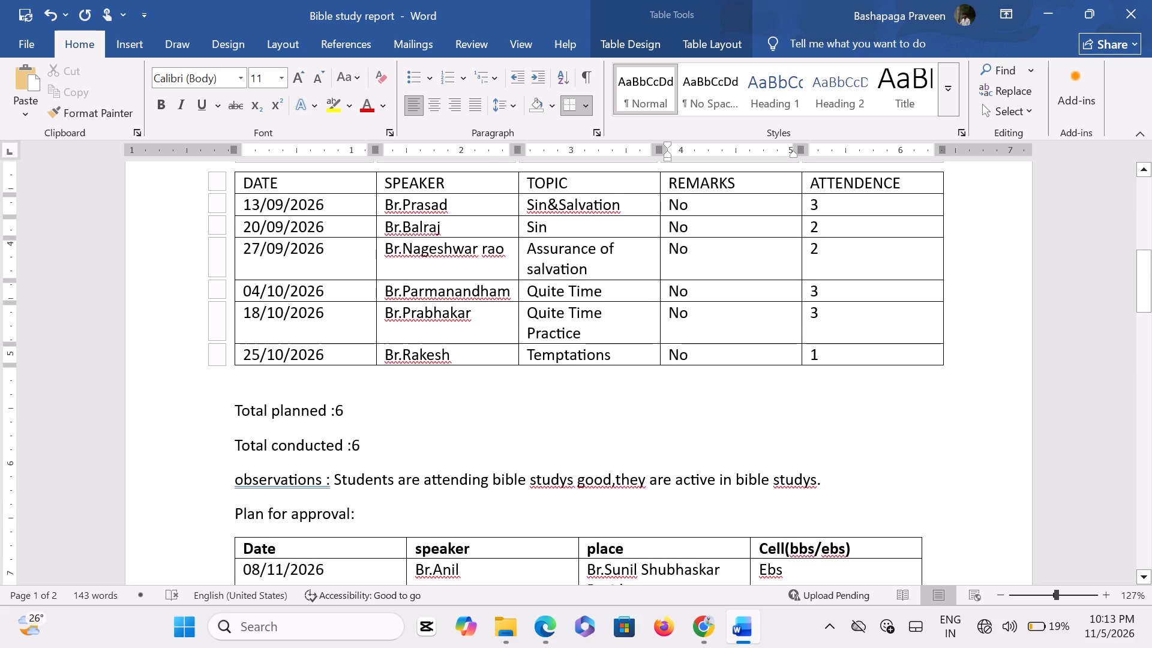
{"action": "scroll", "coordinate": [704, 491], "scroll_direction": "down", "scroll_amount": 4}
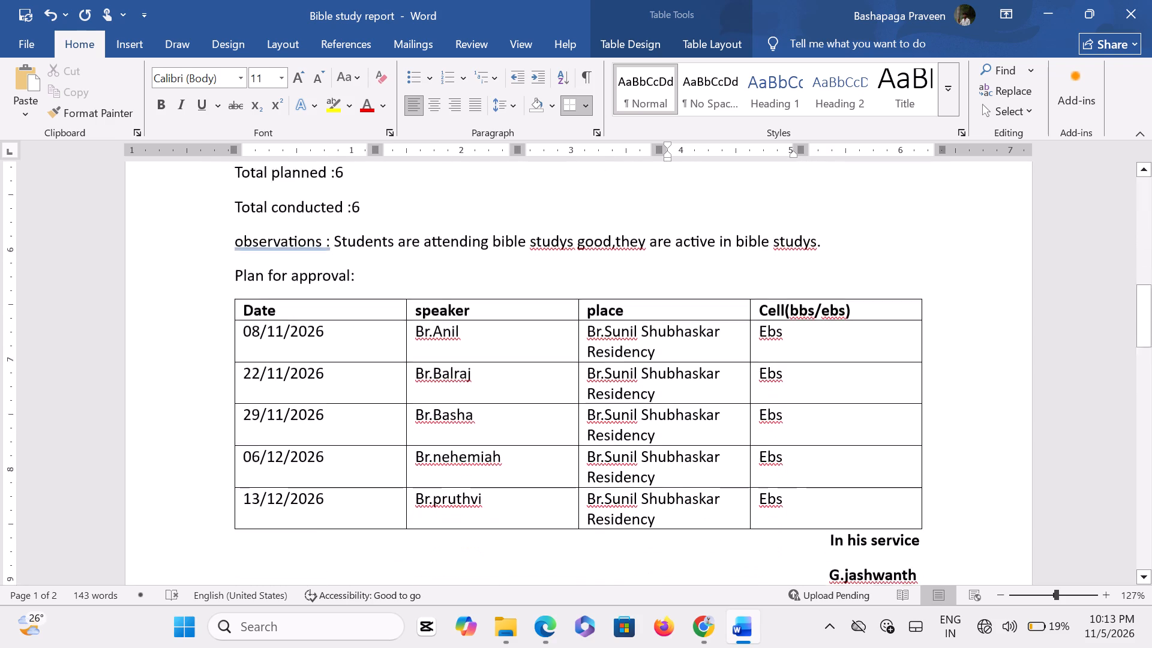
{"action": "scroll", "coordinate": [704, 491], "scroll_direction": "down", "scroll_amount": 1}
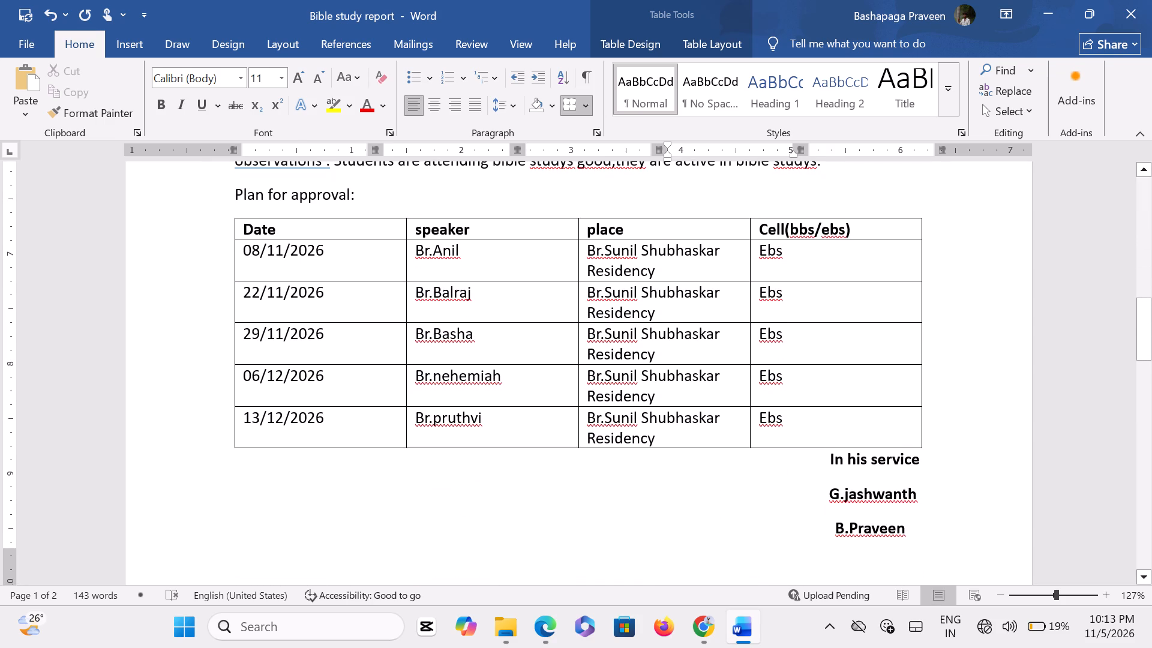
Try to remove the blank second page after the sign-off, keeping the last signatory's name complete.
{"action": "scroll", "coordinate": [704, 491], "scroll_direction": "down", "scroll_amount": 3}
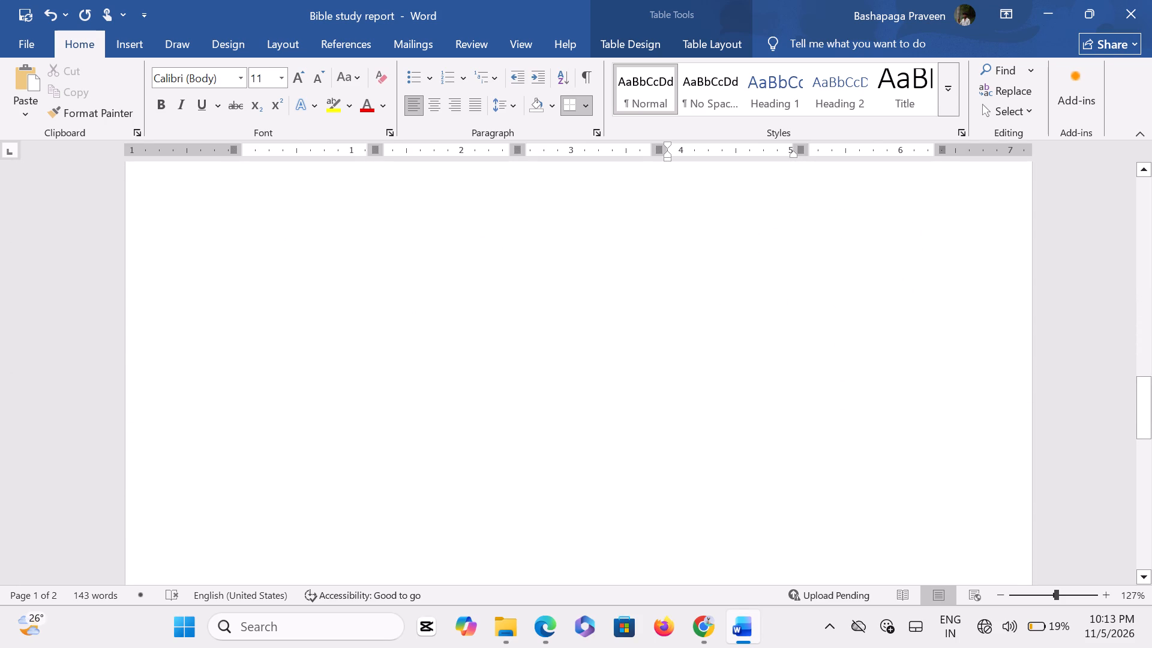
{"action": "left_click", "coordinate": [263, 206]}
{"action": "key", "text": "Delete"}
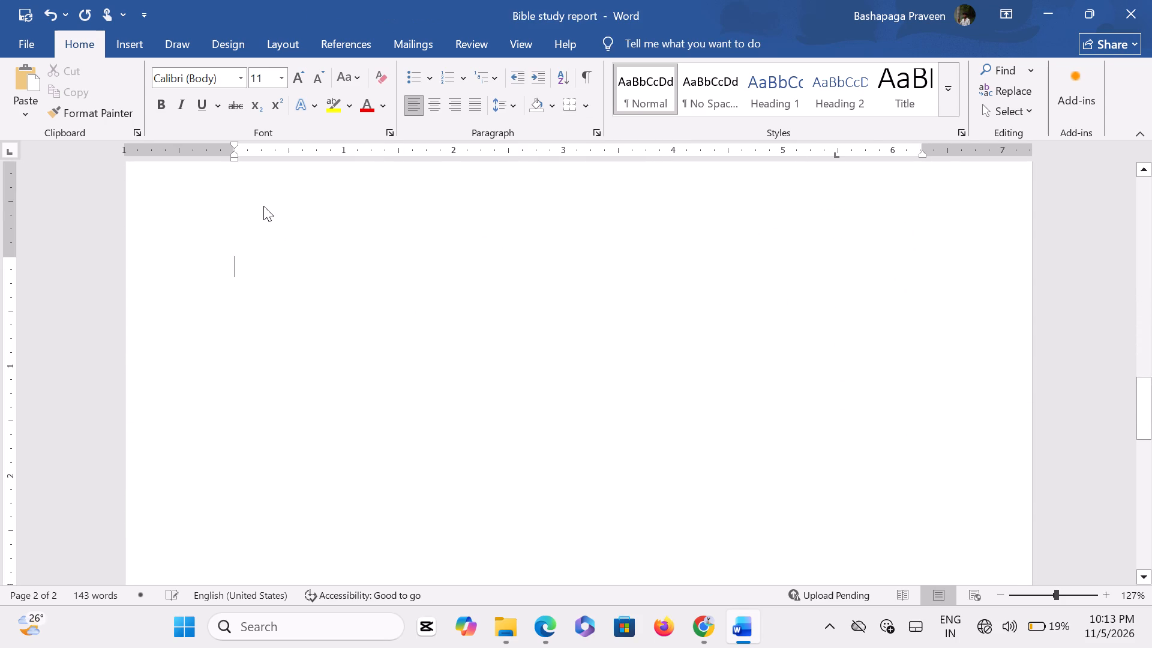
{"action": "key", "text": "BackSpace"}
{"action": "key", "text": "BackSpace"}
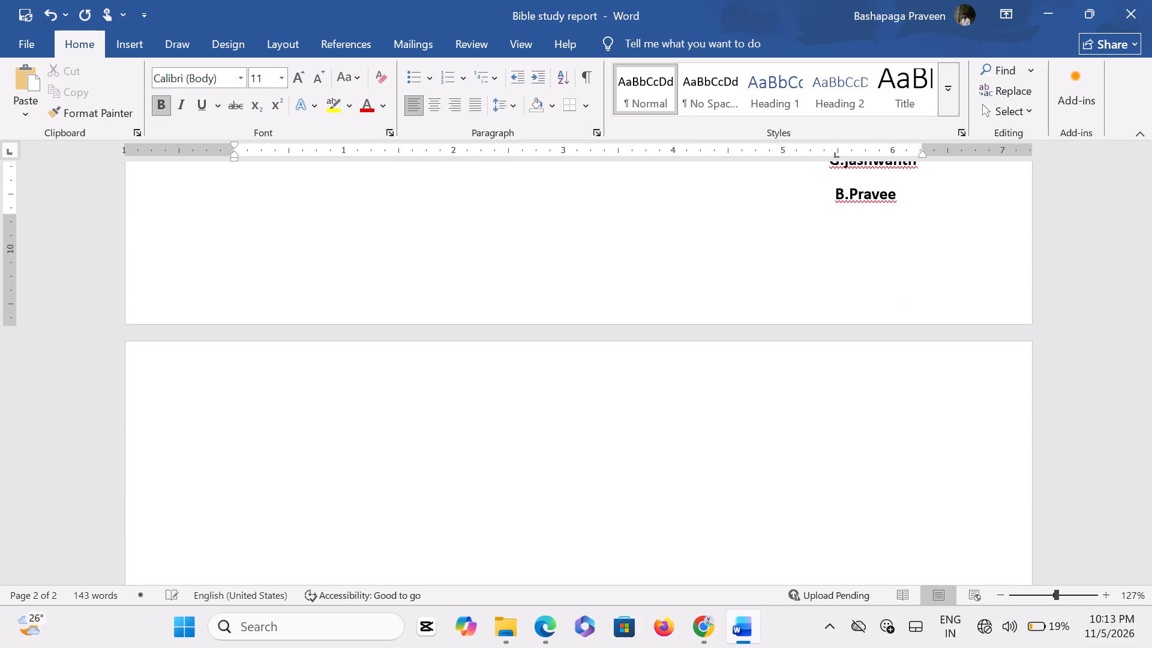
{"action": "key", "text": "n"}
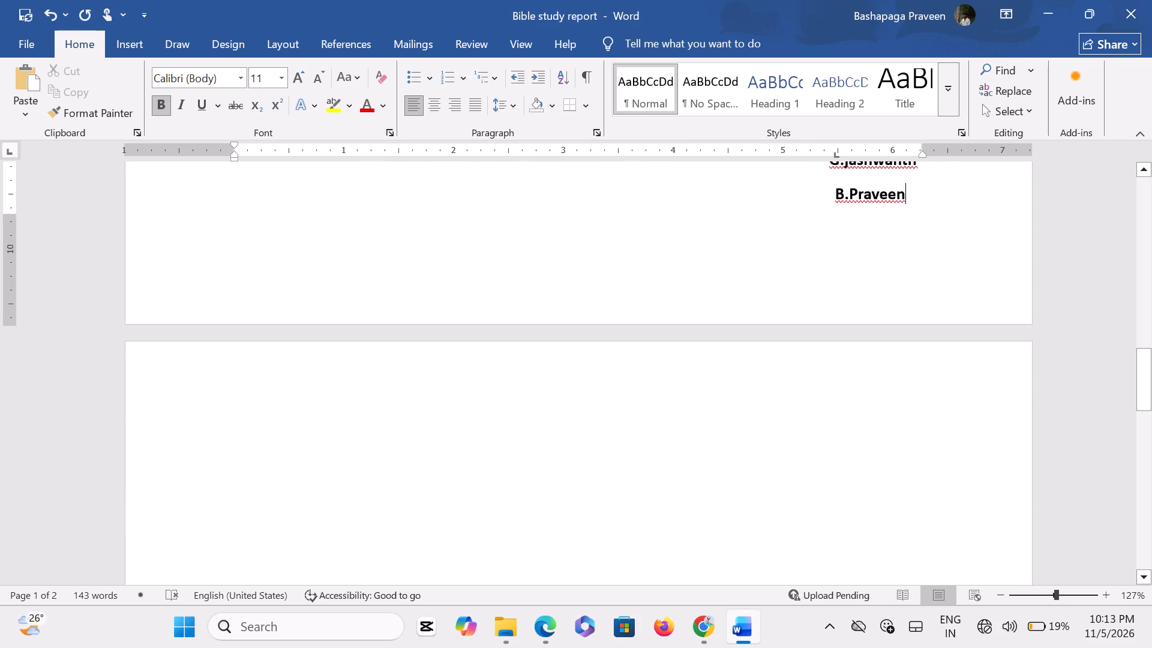
Replace the comma between "good" and "they" in the observations sentence with the word "and".
{"action": "scroll", "coordinate": [415, 320], "scroll_direction": "up", "scroll_amount": 2}
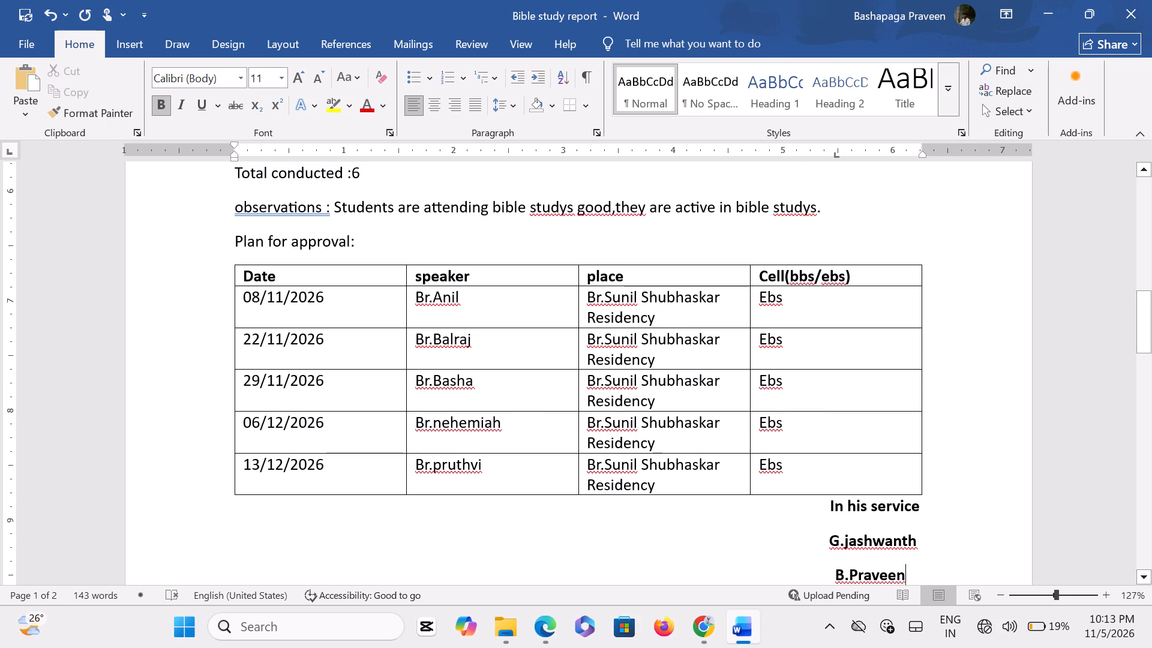
{"action": "scroll", "coordinate": [415, 320], "scroll_direction": "up", "scroll_amount": 1}
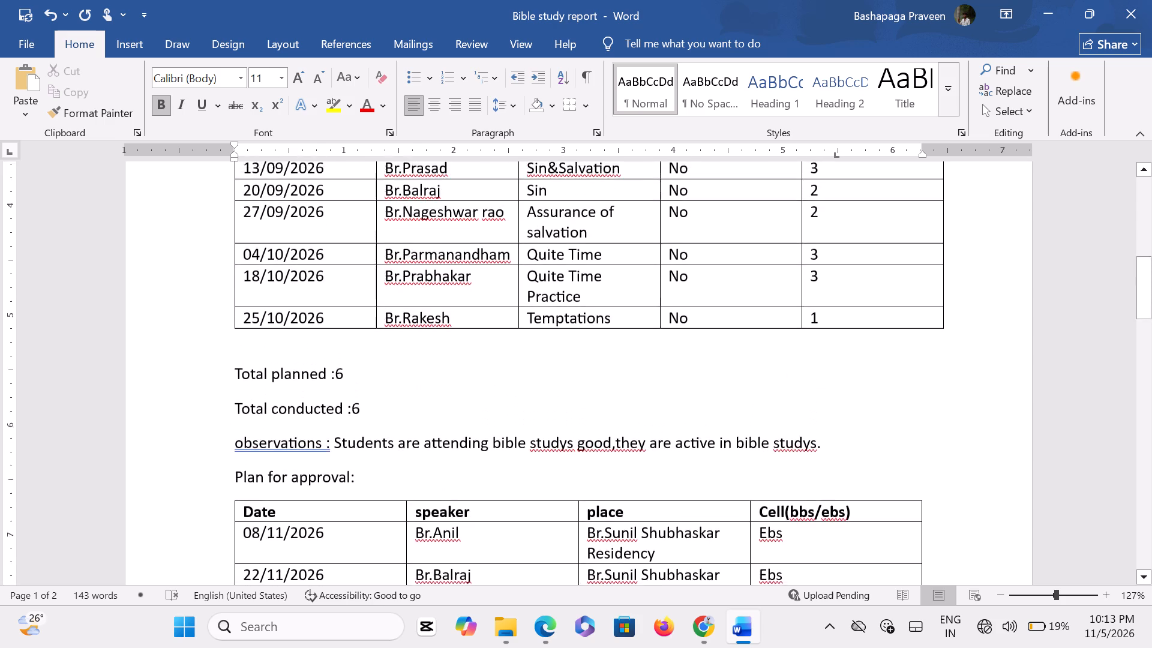
{"action": "scroll", "coordinate": [415, 320], "scroll_direction": "down", "scroll_amount": 1}
{"action": "scroll", "coordinate": [415, 320], "scroll_direction": "up", "scroll_amount": 1}
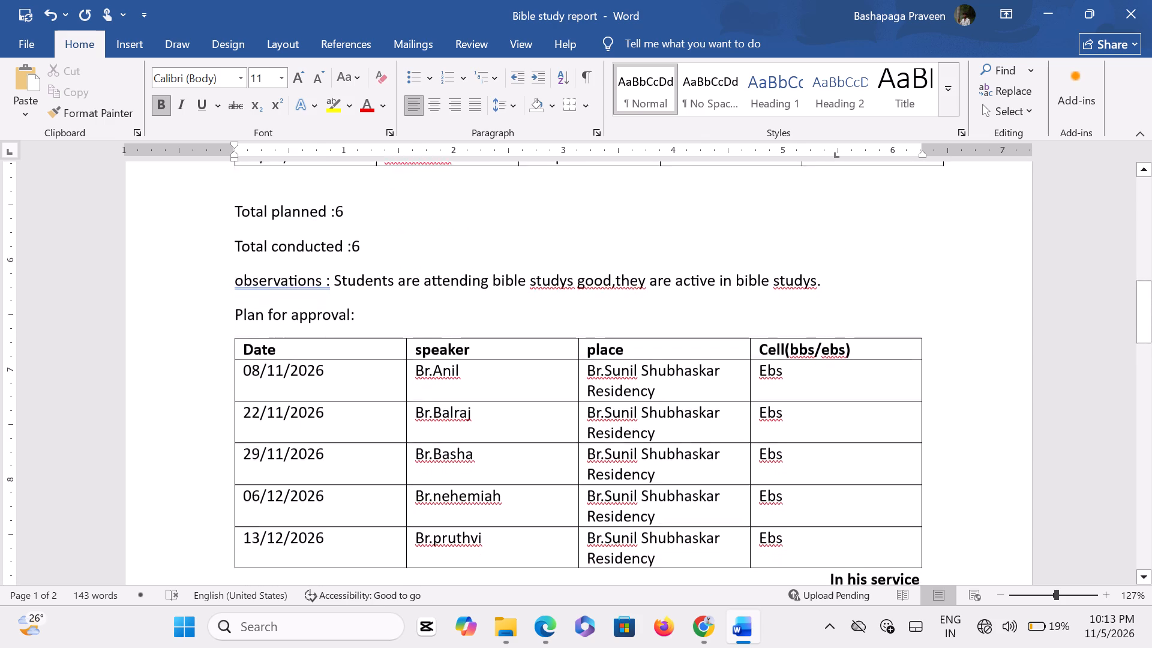
{"action": "scroll", "coordinate": [415, 320], "scroll_direction": "up", "scroll_amount": 1}
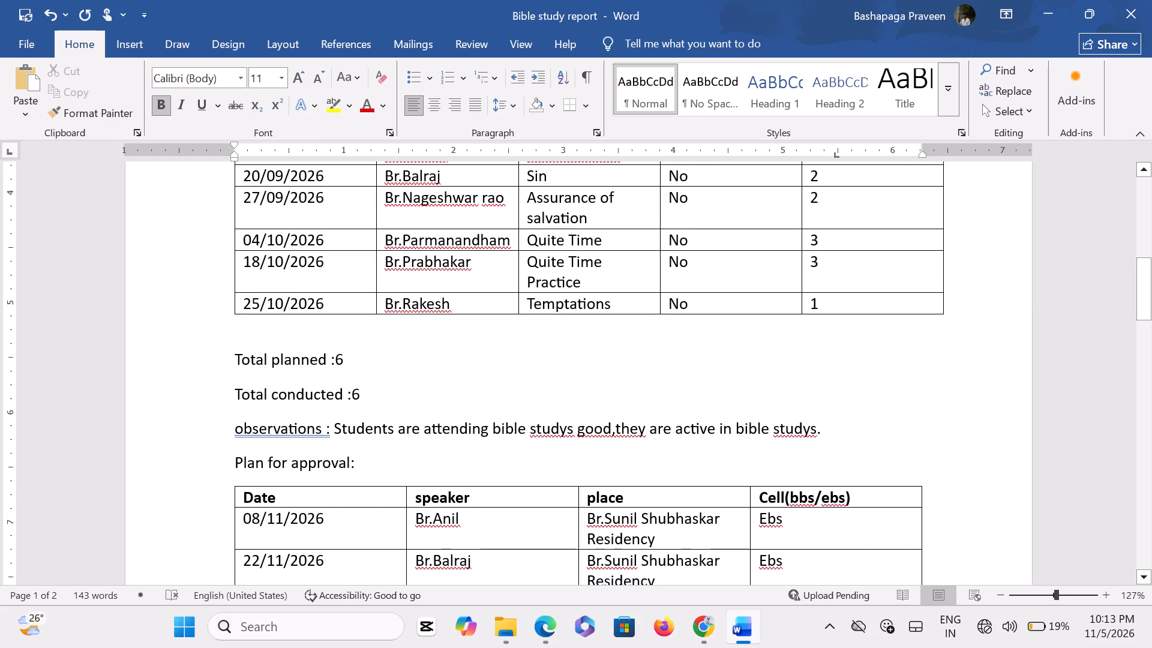
{"action": "left_click", "coordinate": [612, 425]}
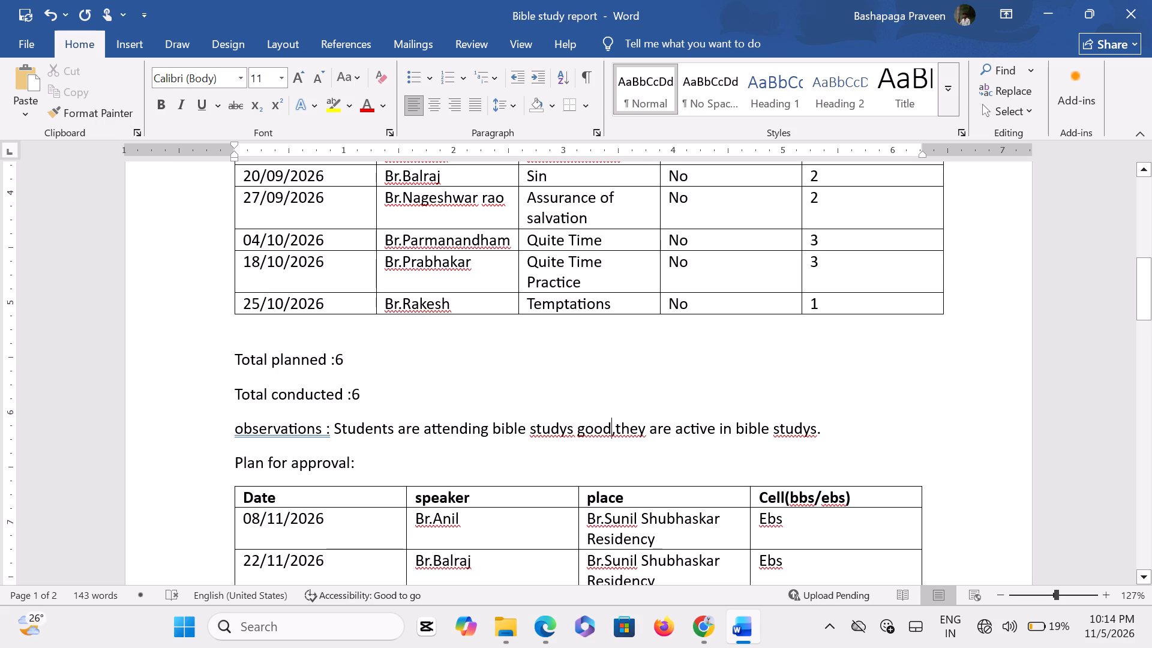
{"action": "left_click", "coordinate": [617, 425]}
{"action": "key", "text": "BackSpace"}
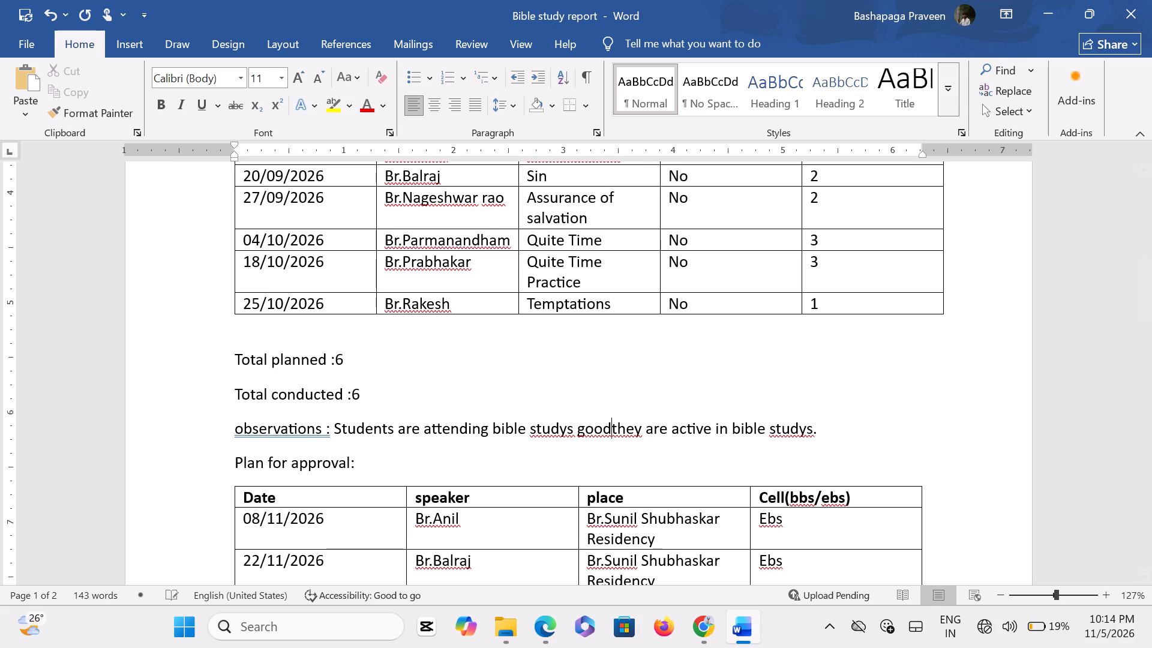
{"action": "key", "text": "space"}
{"action": "type", "text": "and"}
{"action": "key", "text": "space"}
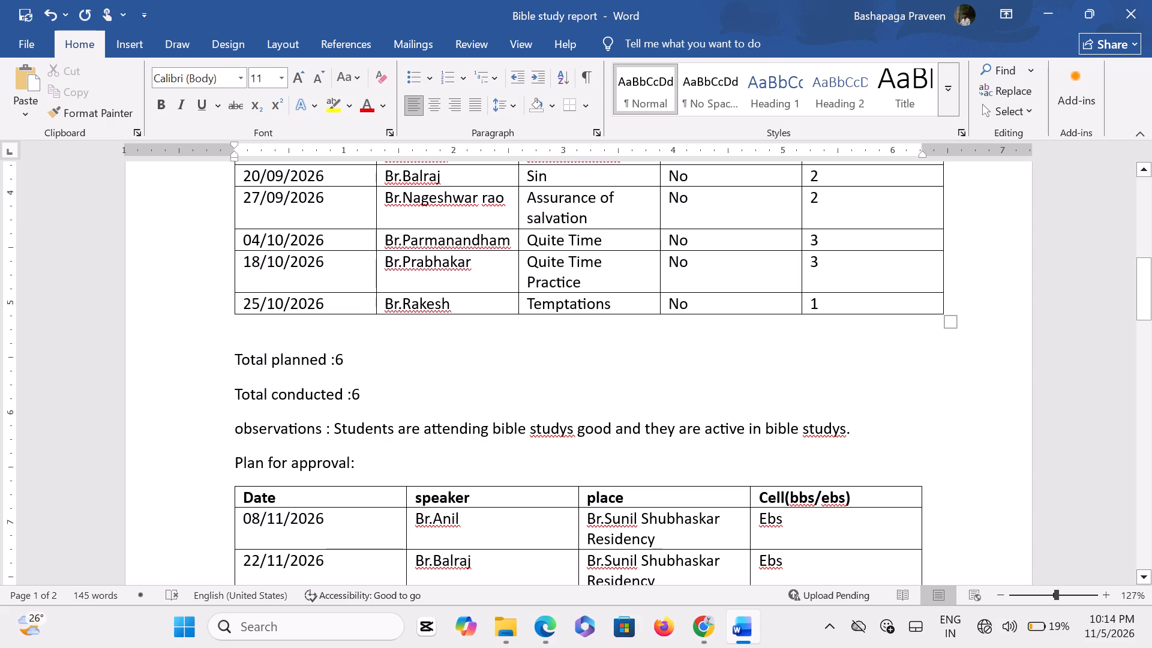
Proofread the whole report, from its title and greeting to the approval plan table and sign-off.
{"action": "scroll", "coordinate": [468, 314], "scroll_direction": "up", "scroll_amount": 1}
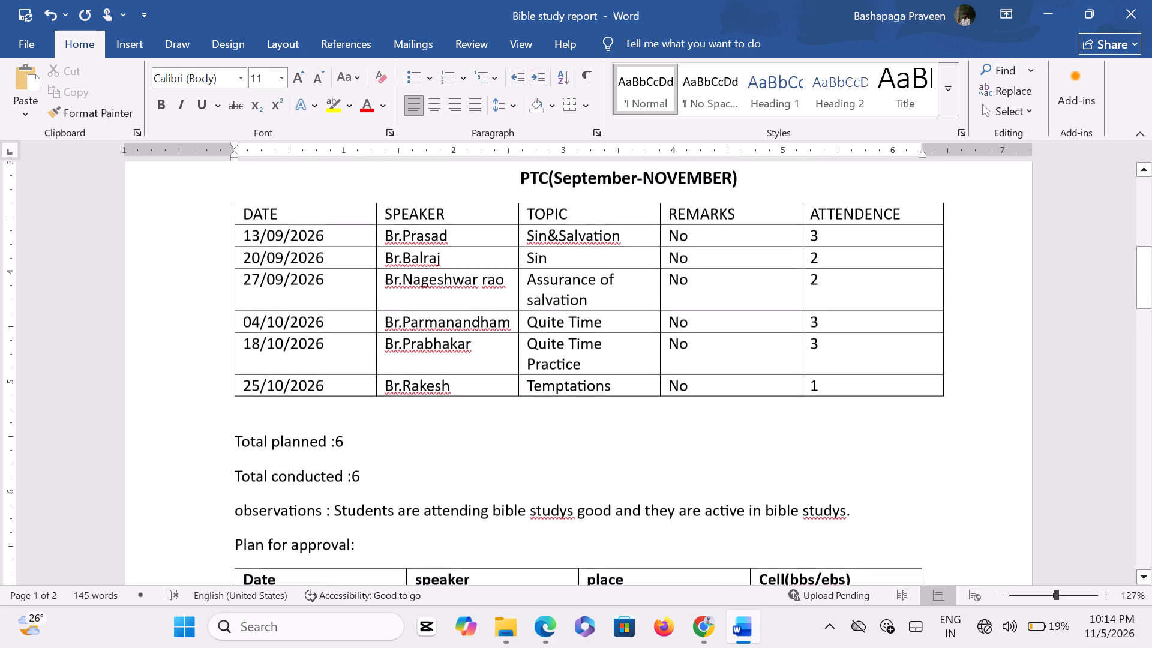
{"action": "scroll", "coordinate": [468, 314], "scroll_direction": "up", "scroll_amount": 1}
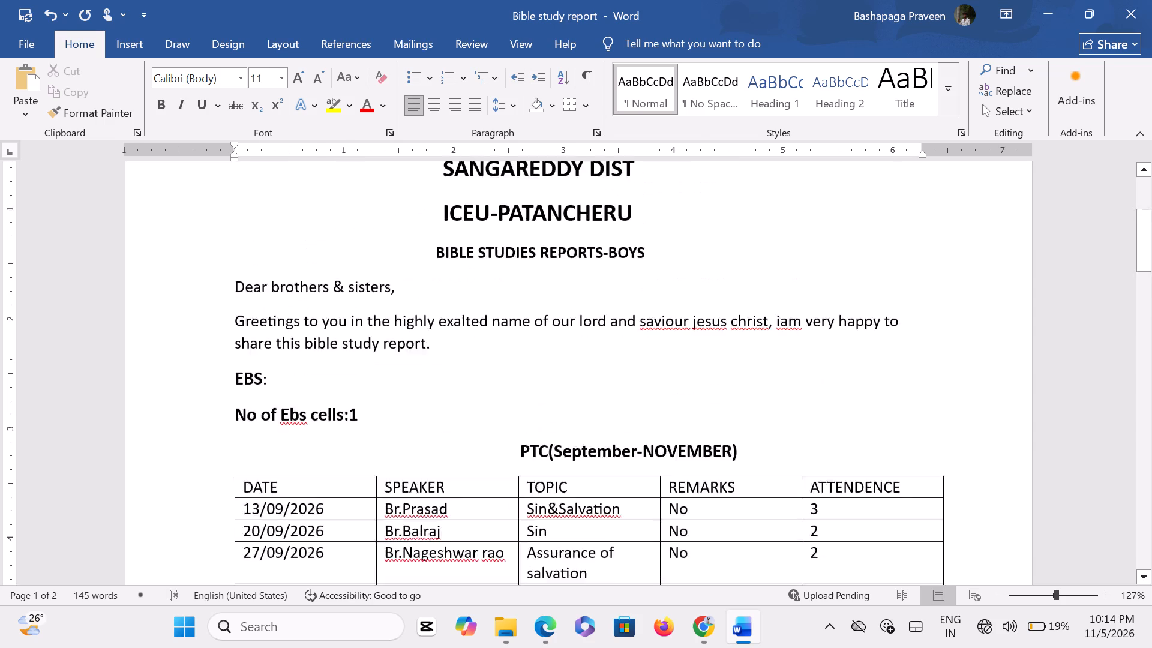
{"action": "scroll", "coordinate": [468, 314], "scroll_direction": "down", "scroll_amount": 1}
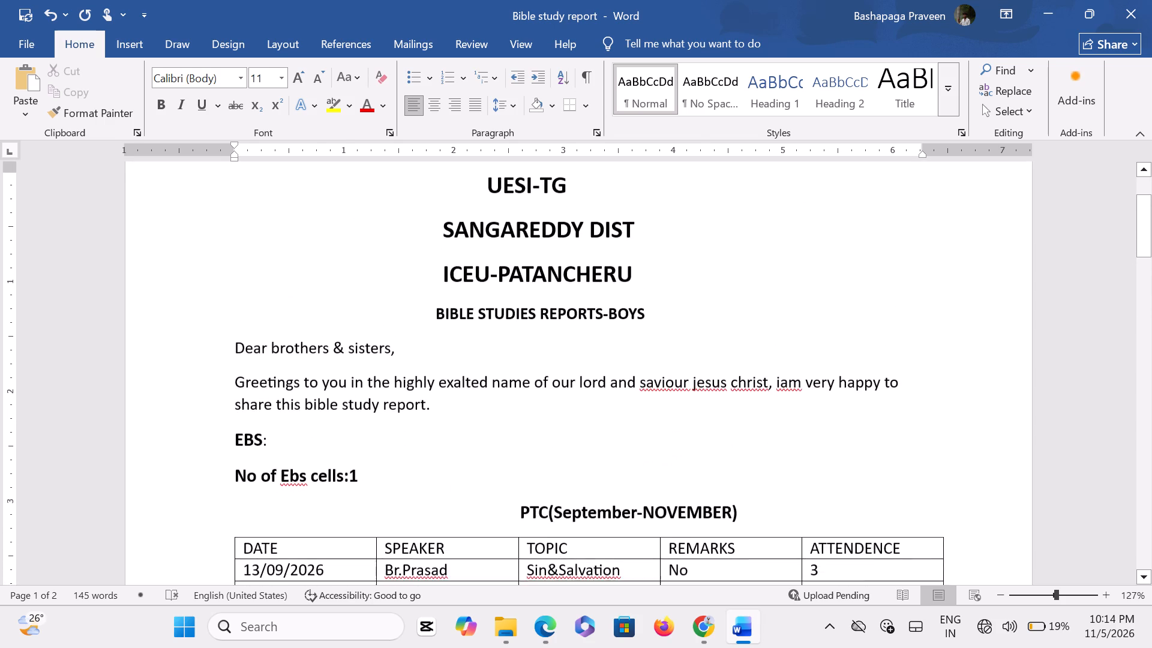
{"action": "scroll", "coordinate": [468, 314], "scroll_direction": "down", "scroll_amount": 4}
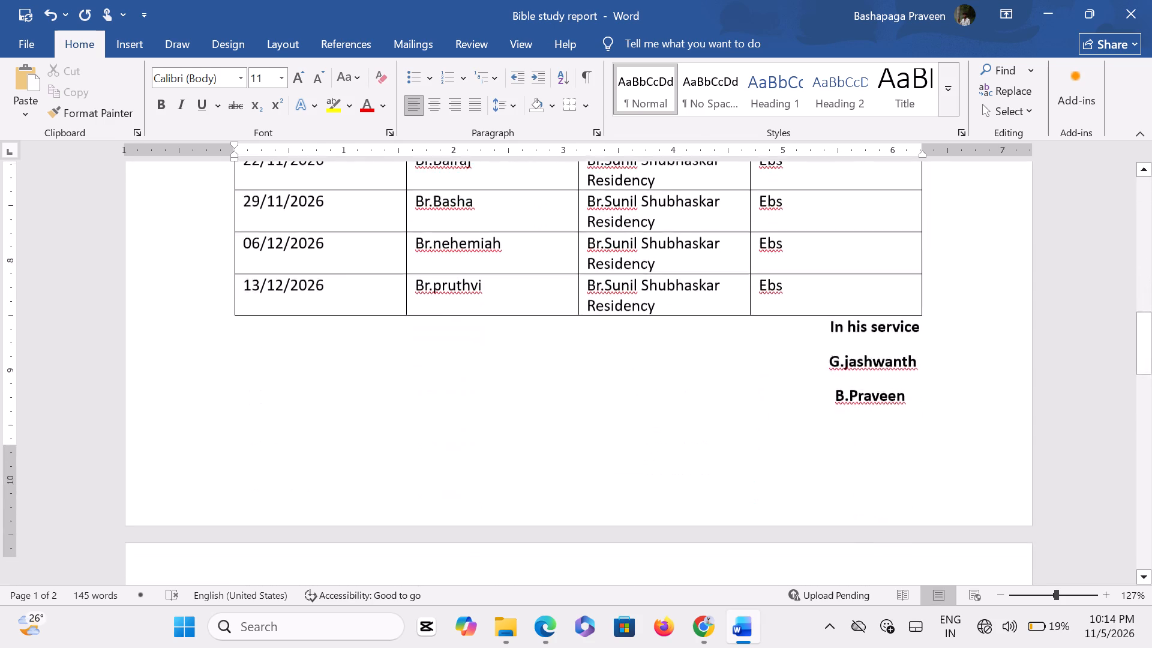
{"action": "scroll", "coordinate": [468, 314], "scroll_direction": "up", "scroll_amount": 4}
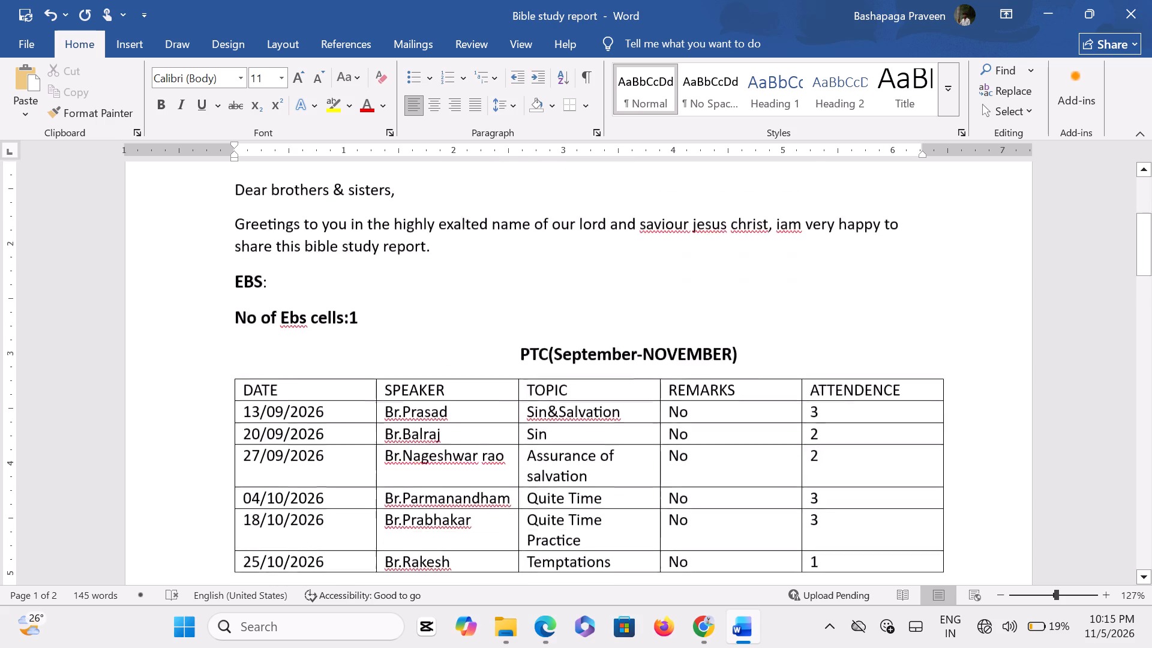
{"action": "scroll", "coordinate": [468, 314], "scroll_direction": "down", "scroll_amount": 1}
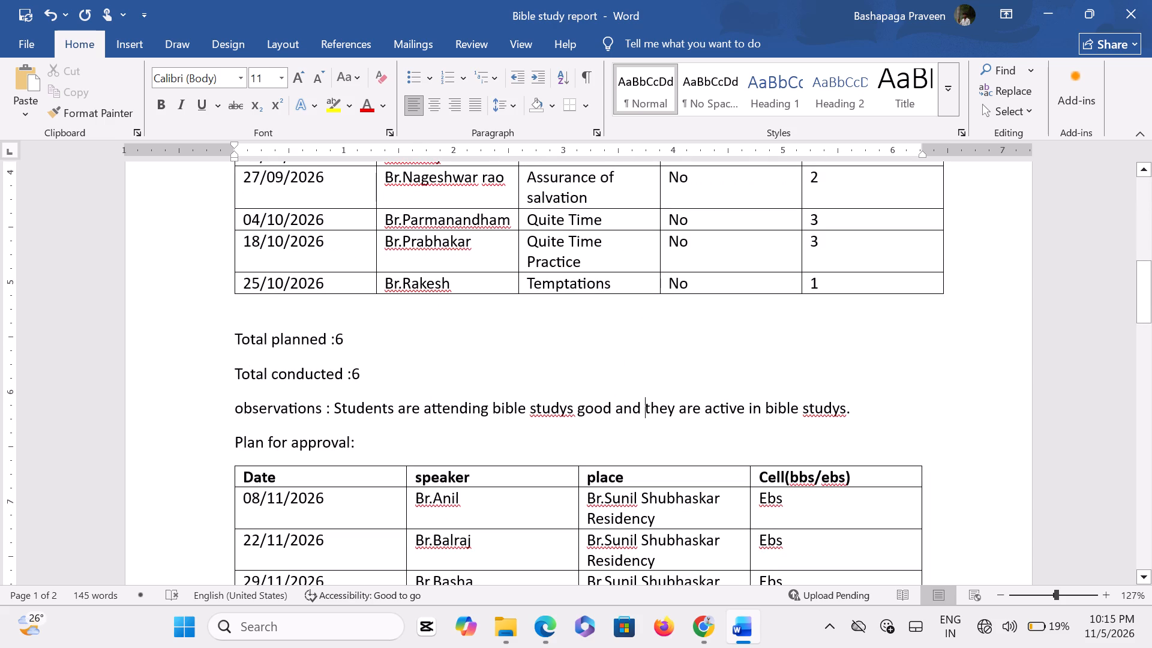
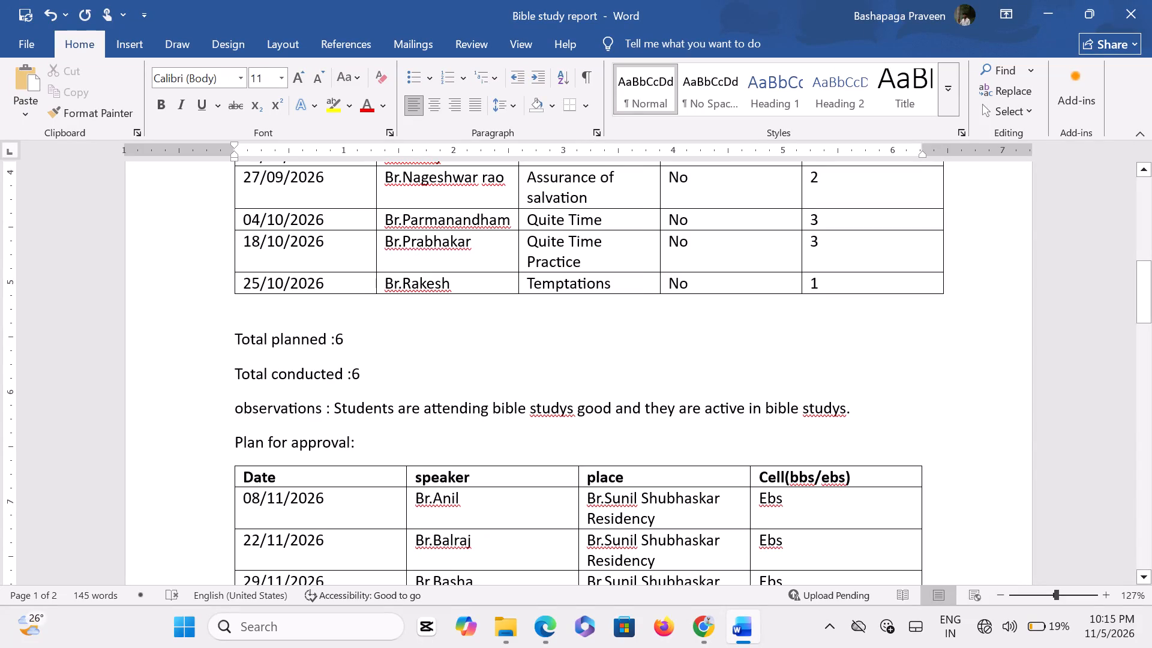
Cut the observations sentence back to "Students are attending bible", keeping its final full stop, and follow it with the corrected word "studies".
{"action": "key", "text": "BackSpace"}
{"action": "key", "text": "BackSpace"}
{"action": "key", "text": "BackSpace"}
{"action": "key", "text": "BackSpace"}
{"action": "key", "text": "BackSpace"}
{"action": "key", "text": "BackSpace"}
{"action": "key", "text": "BackSpace"}
{"action": "key", "text": "BackSpace"}
{"action": "key", "text": "BackSpace"}
{"action": "key", "text": "BackSpace"}
{"action": "key", "text": "BackSpace"}
{"action": "key", "text": "BackSpace"}
{"action": "key", "text": "BackSpace"}
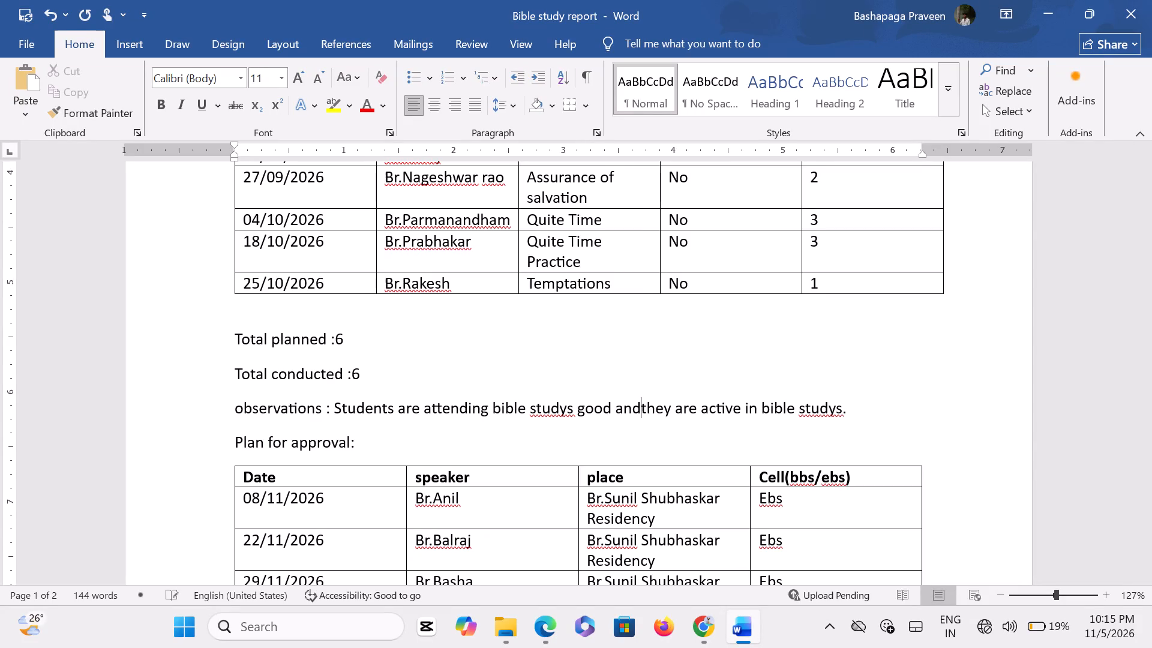
{"action": "key", "text": "Right"}
{"action": "key", "text": "Right"}
{"action": "key", "text": "Right"}
{"action": "key", "text": "Right"}
{"action": "key", "text": "Right"}
{"action": "key", "text": "Right"}
{"action": "key", "text": "Right"}
{"action": "key", "text": "Right"}
{"action": "key", "text": "Right"}
{"action": "key", "text": "Right"}
{"action": "key", "text": "Right"}
{"action": "key", "text": "Right"}
{"action": "key", "text": "Right"}
{"action": "key", "text": "Right"}
{"action": "key", "text": "Right"}
{"action": "key", "text": "Right"}
{"action": "key", "text": "Right"}
{"action": "key", "text": "Right"}
{"action": "key", "text": "Right"}
{"action": "key", "text": "Right"}
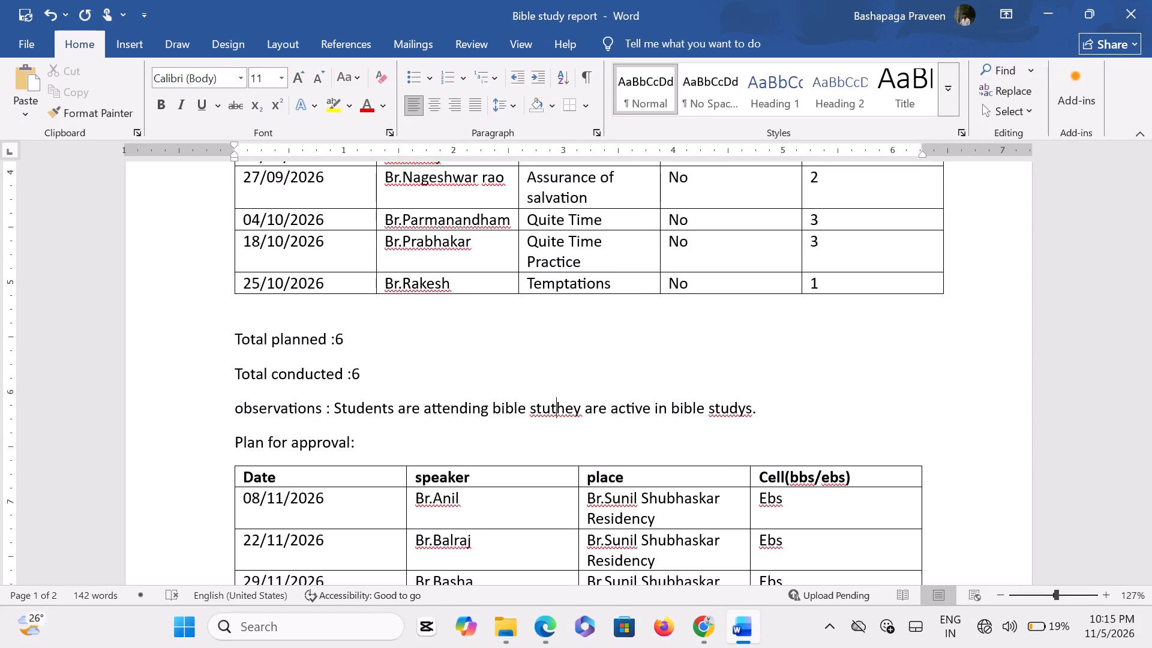
{"action": "key", "text": "Right"}
{"action": "key", "text": "Right"}
{"action": "key", "text": "Right"}
{"action": "key", "text": "Right"}
{"action": "key", "text": "Right"}
{"action": "key", "text": "Right"}
{"action": "key", "text": "Right"}
{"action": "key", "text": "BackSpace"}
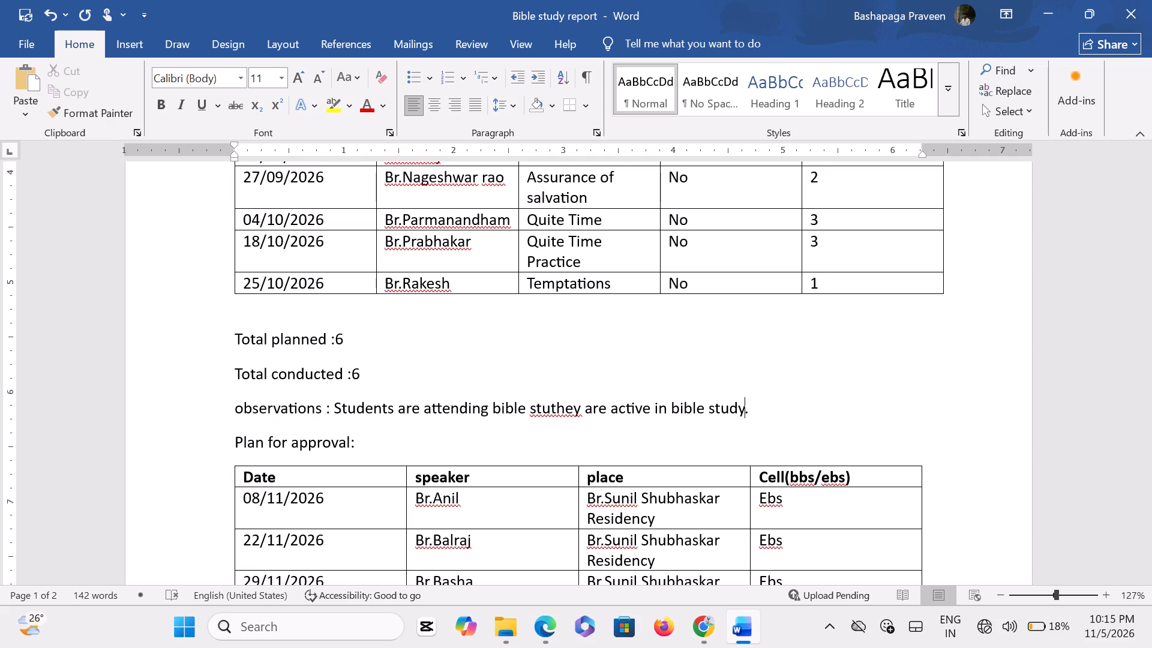
{"action": "key", "text": "BackSpace"}
{"action": "key", "text": "BackSpace"}
{"action": "key", "text": "BackSpace"}
{"action": "key", "text": "BackSpace"}
{"action": "key", "text": "BackSpace"}
{"action": "key", "text": "BackSpace"}
{"action": "key", "text": "BackSpace"}
{"action": "key", "text": "BackSpace"}
{"action": "key", "text": "BackSpace"}
{"action": "key", "text": "BackSpace"}
{"action": "key", "text": "BackSpace"}
{"action": "key", "text": "BackSpace"}
{"action": "key", "text": "BackSpace"}
{"action": "key", "text": "BackSpace"}
{"action": "key", "text": "BackSpace"}
{"action": "key", "text": "BackSpace"}
{"action": "key", "text": "BackSpace"}
{"action": "key", "text": "BackSpace"}
{"action": "key", "text": "BackSpace"}
{"action": "key", "text": "BackSpace"}
{"action": "key", "text": "BackSpace"}
{"action": "key", "text": "BackSpace"}
{"action": "key", "text": "BackSpace"}
{"action": "key", "text": "BackSpace"}
{"action": "key", "text": "BackSpace"}
{"action": "key", "text": "BackSpace"}
{"action": "key", "text": "BackSpace"}
{"action": "key", "text": "BackSpace"}
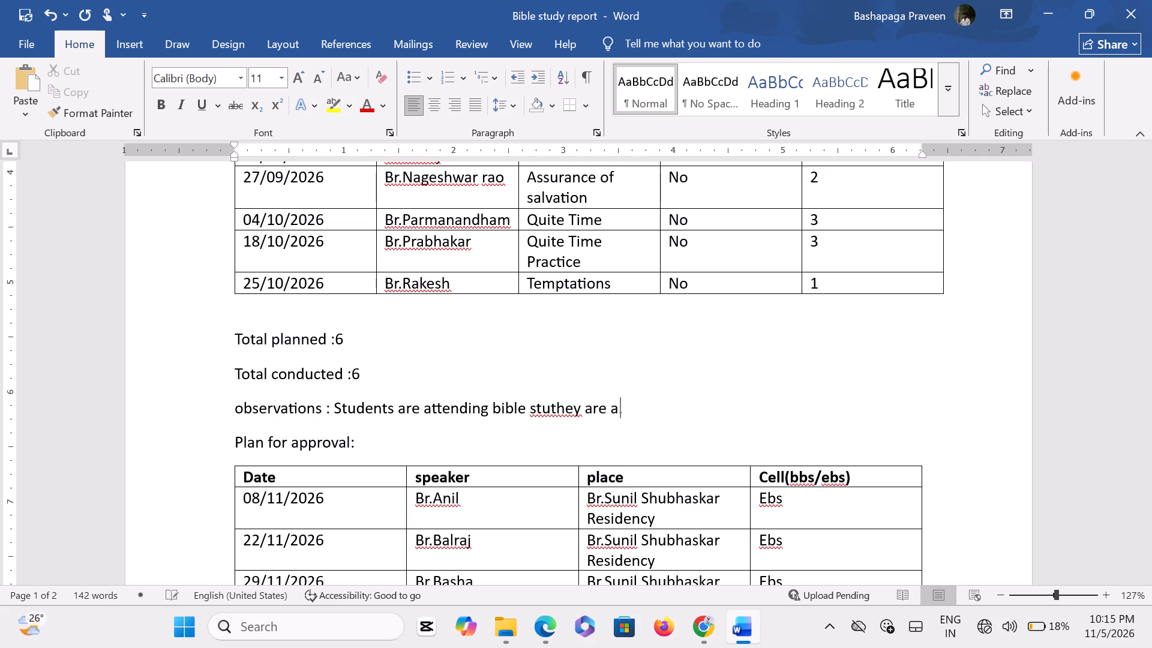
{"action": "key", "text": "BackSpace"}
{"action": "key", "text": "BackSpace"}
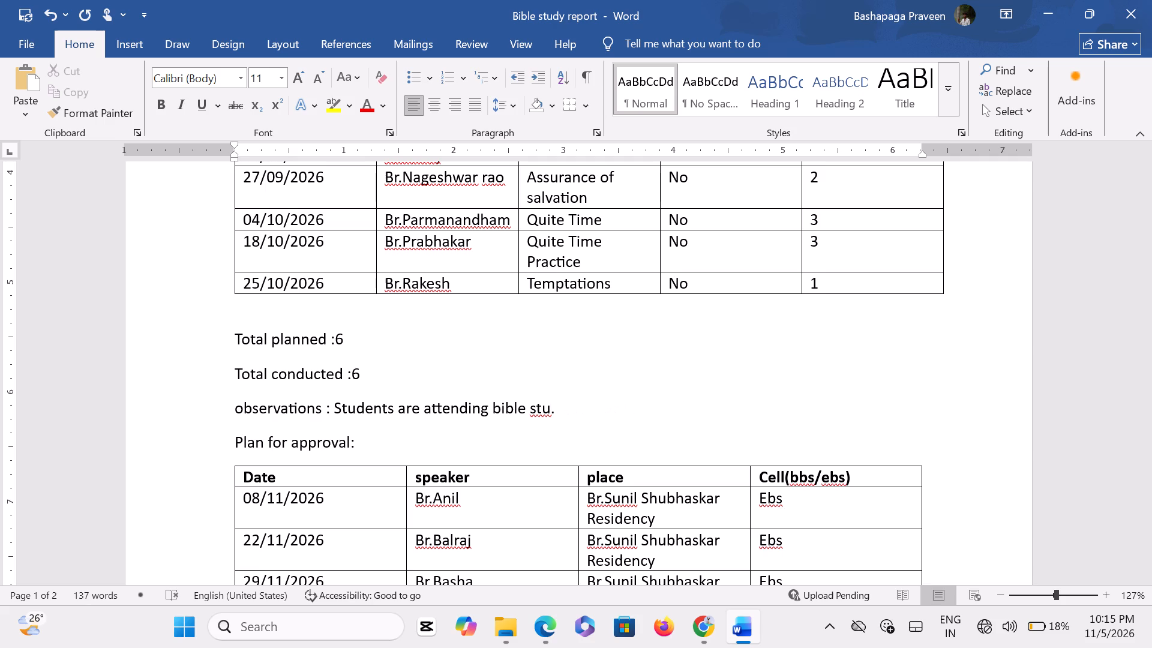
{"action": "type", "text": "dies"}
{"action": "key", "text": "space"}
Complete the observations sentence after "studies" with "regularly and they are actively participating in them".
{"action": "type", "text": "regular"}
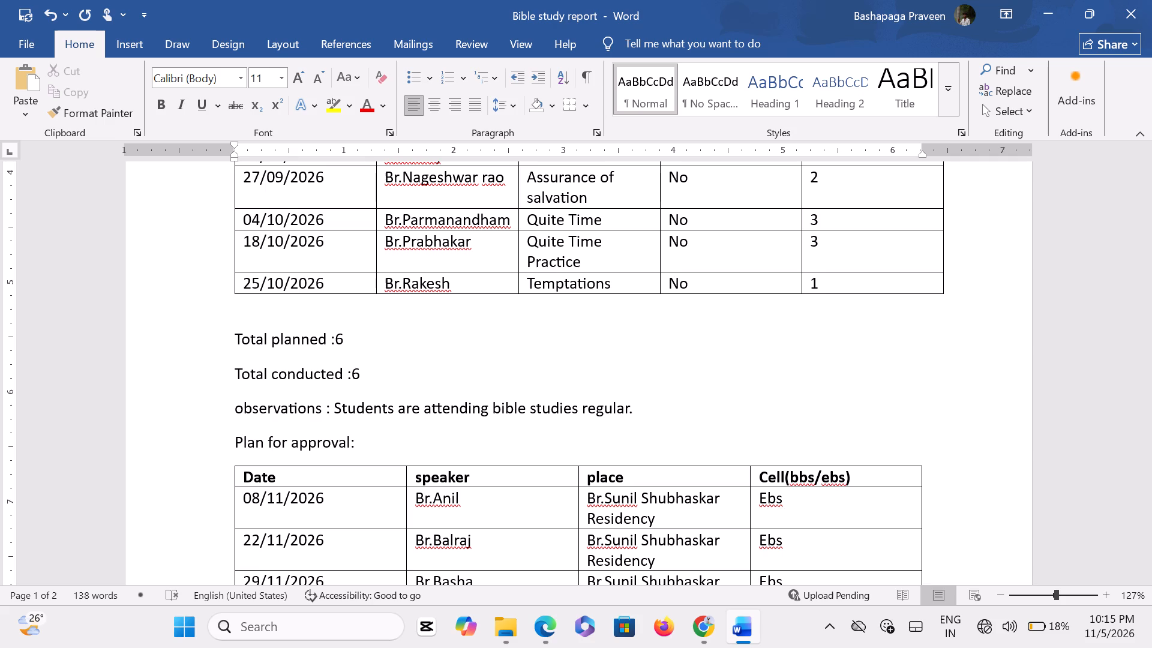
{"action": "type", "text": "ly"}
{"action": "key", "text": "space"}
{"action": "type", "text": "and"}
{"action": "key", "text": "space"}
{"action": "type", "text": "they are"}
{"action": "key", "text": "space"}
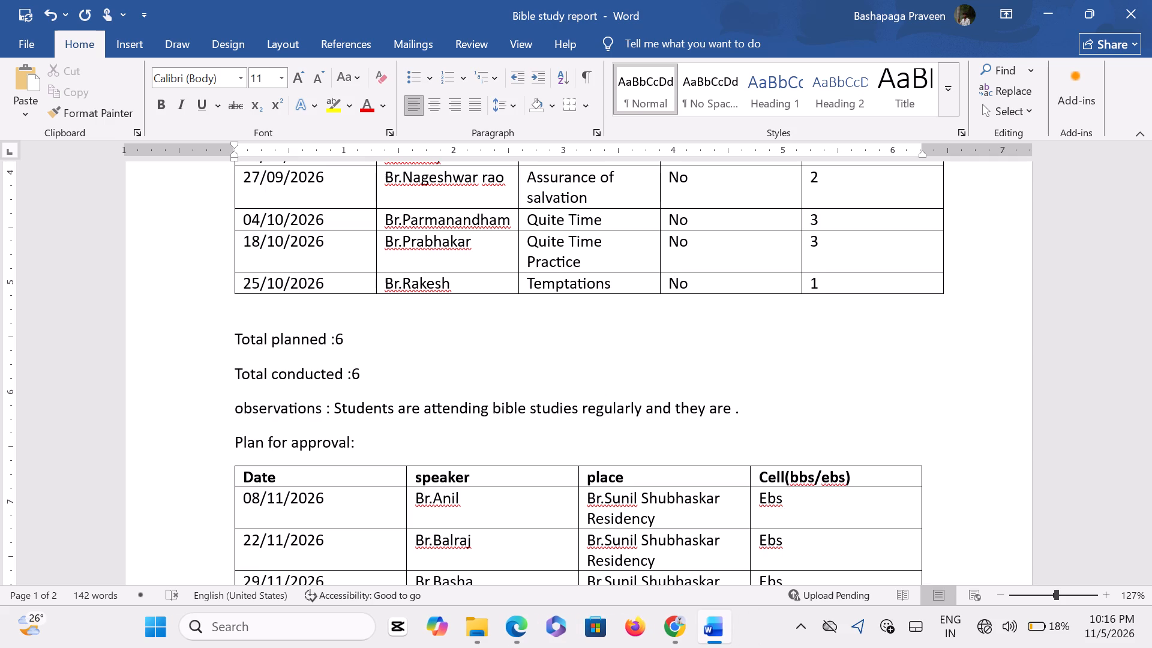
{"action": "type", "text": "ac"}
{"action": "type", "text": "tively"}
{"action": "key", "text": "space"}
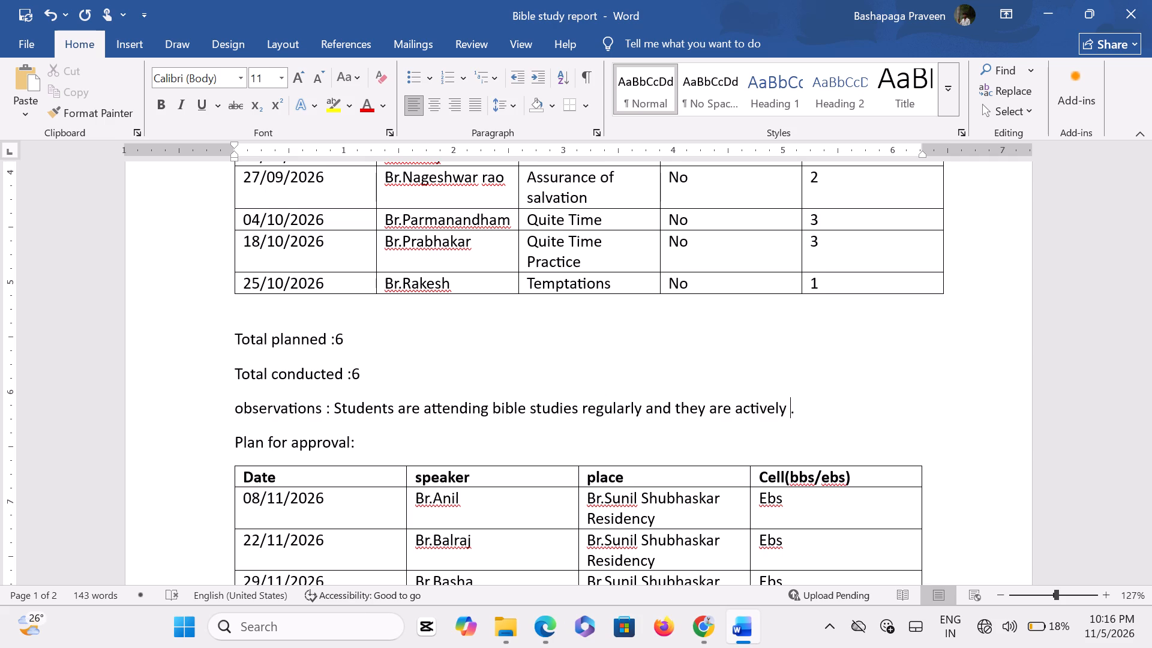
{"action": "type", "text": "part"}
{"action": "type", "text": "ici"}
{"action": "type", "text": "pating"}
{"action": "key", "text": "space"}
{"action": "type", "text": "int"}
{"action": "key", "text": "BackSpace"}
{"action": "key", "text": "space"}
{"action": "type", "text": "them"}
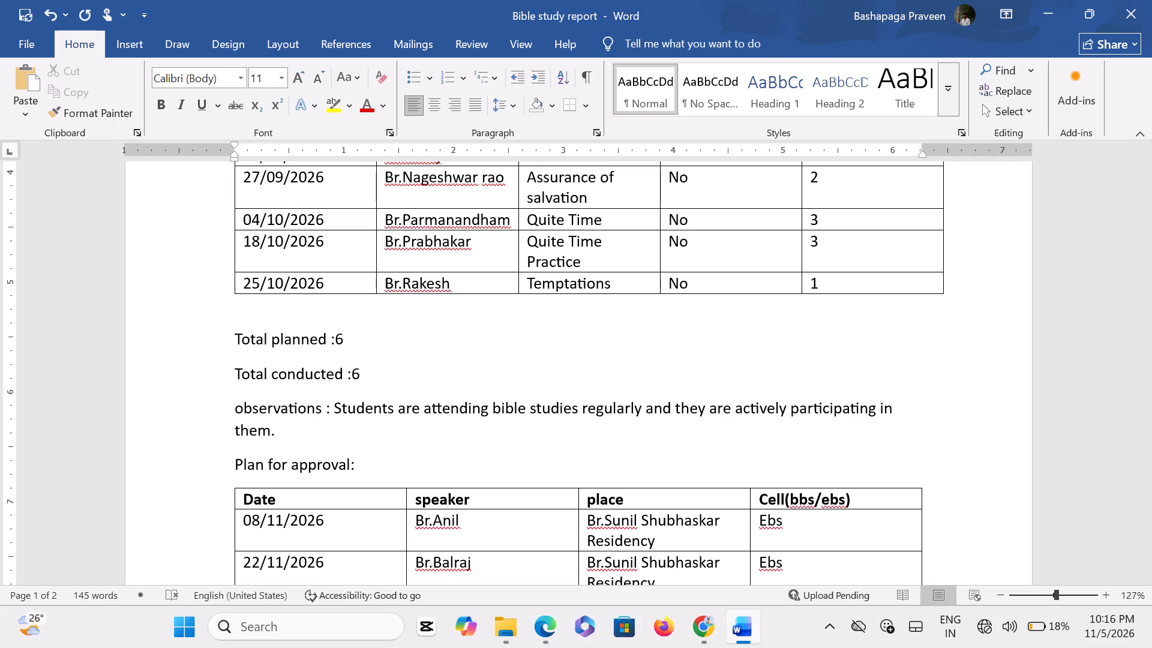
Check the report from the sign-off back to its title and save the document.
{"action": "scroll", "coordinate": [824, 443], "scroll_direction": "down", "scroll_amount": 3}
{"action": "scroll", "coordinate": [824, 443], "scroll_direction": "up", "scroll_amount": 1}
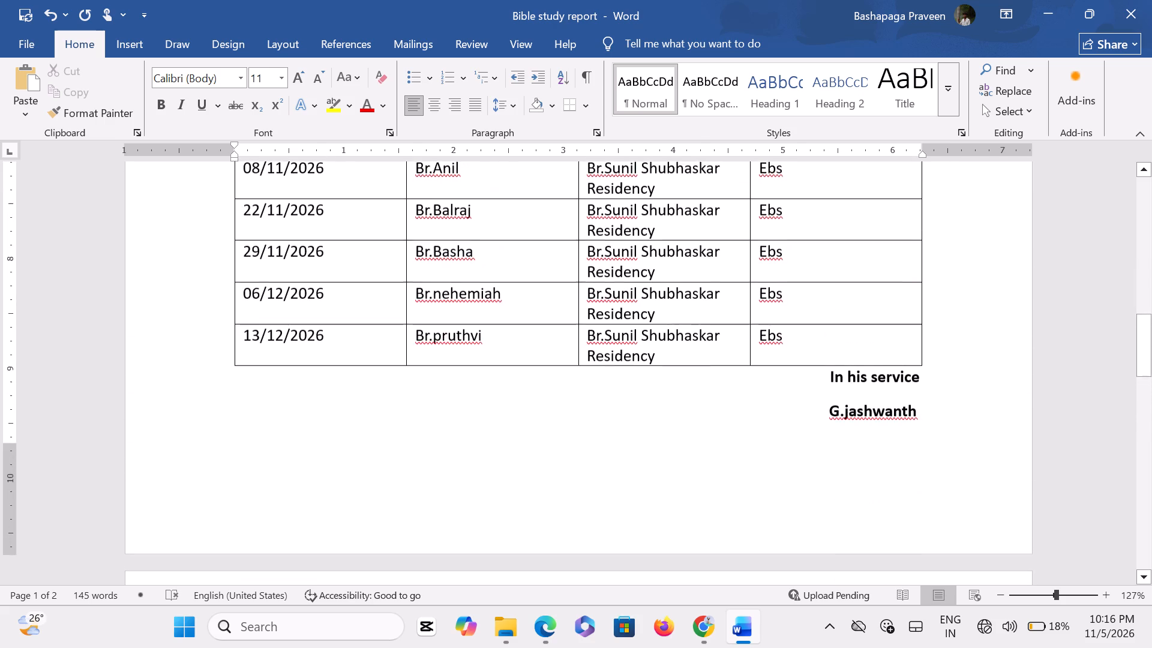
{"action": "scroll", "coordinate": [824, 443], "scroll_direction": "up", "scroll_amount": 6}
{"action": "key", "text": "ctrl+s"}
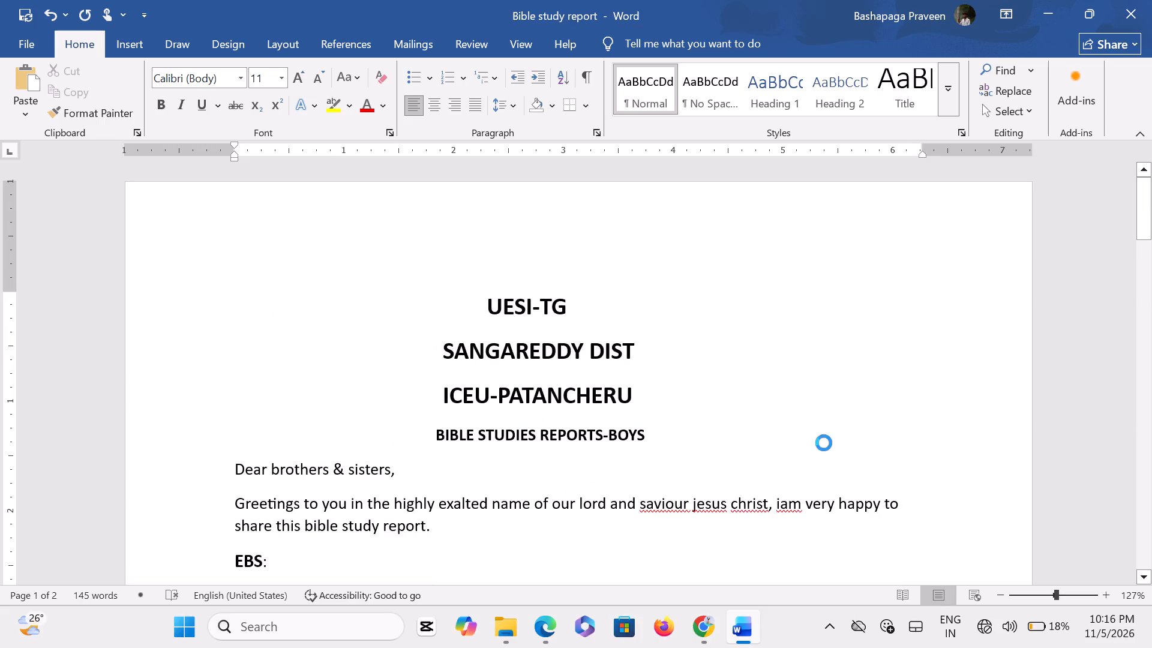
Save a copy of the report to the Desktop as a Word Document named "Bible study report b".
{"action": "left_click", "coordinate": [23, 37]}
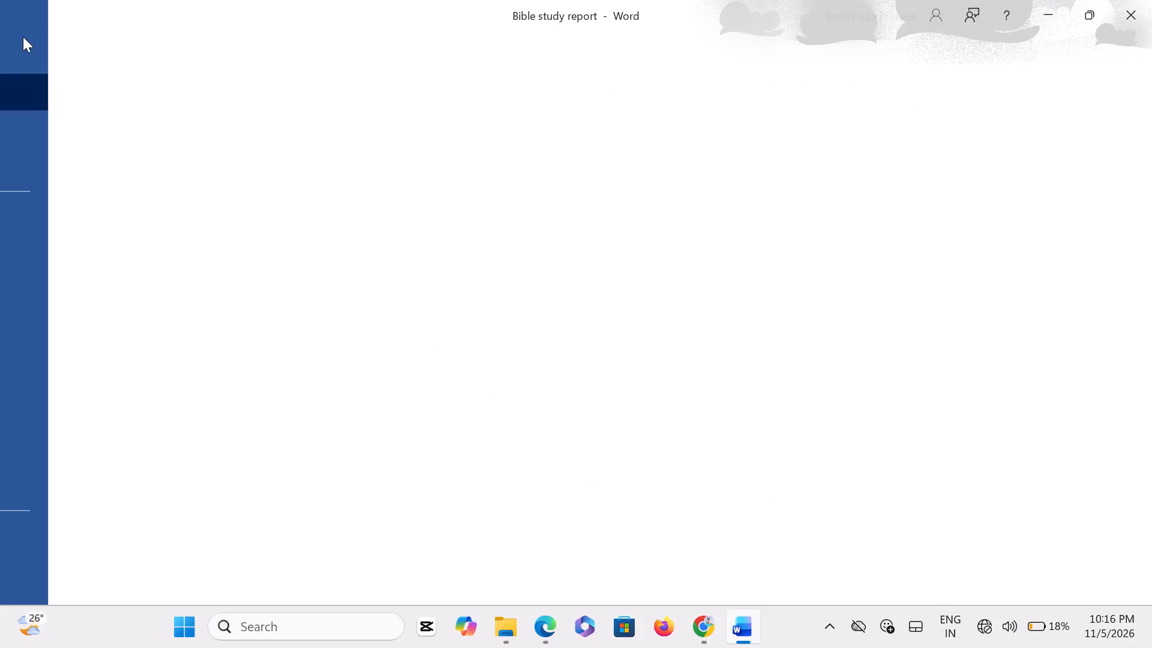
{"action": "left_click", "coordinate": [69, 292]}
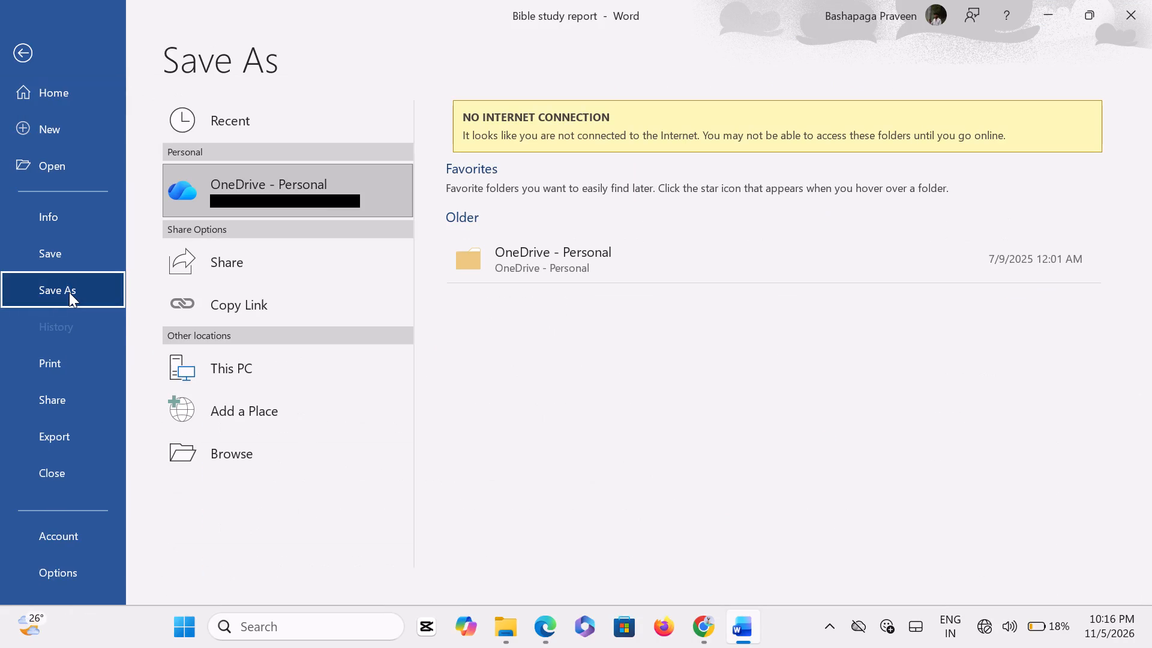
{"action": "left_click", "coordinate": [234, 451]}
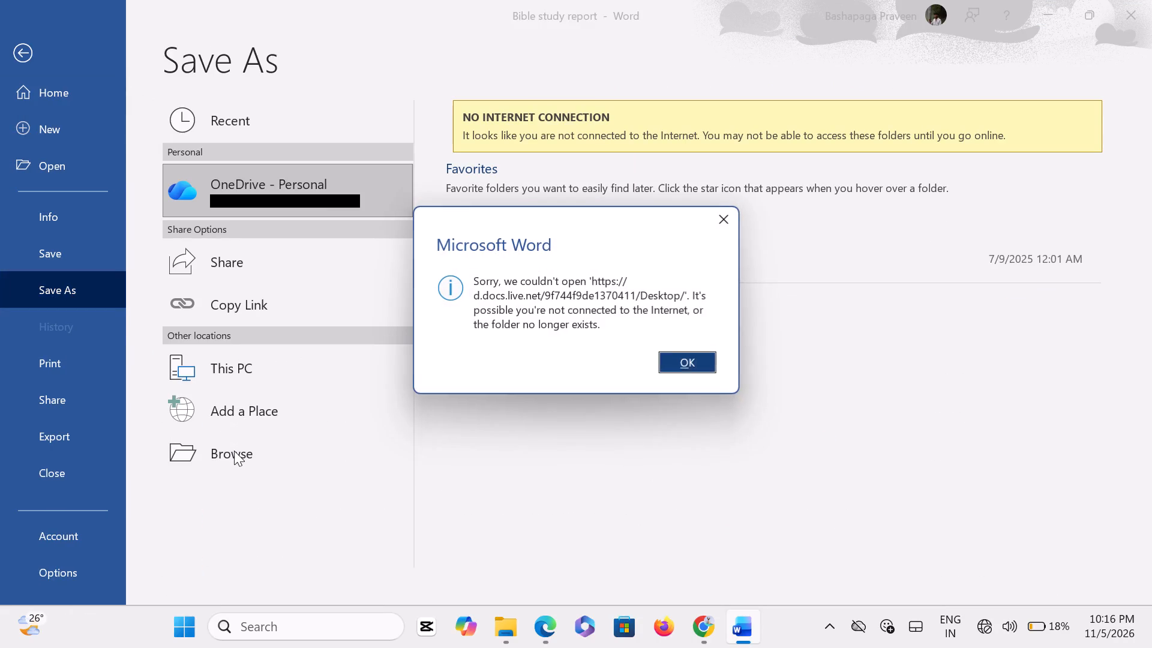
{"action": "left_click", "coordinate": [682, 368]}
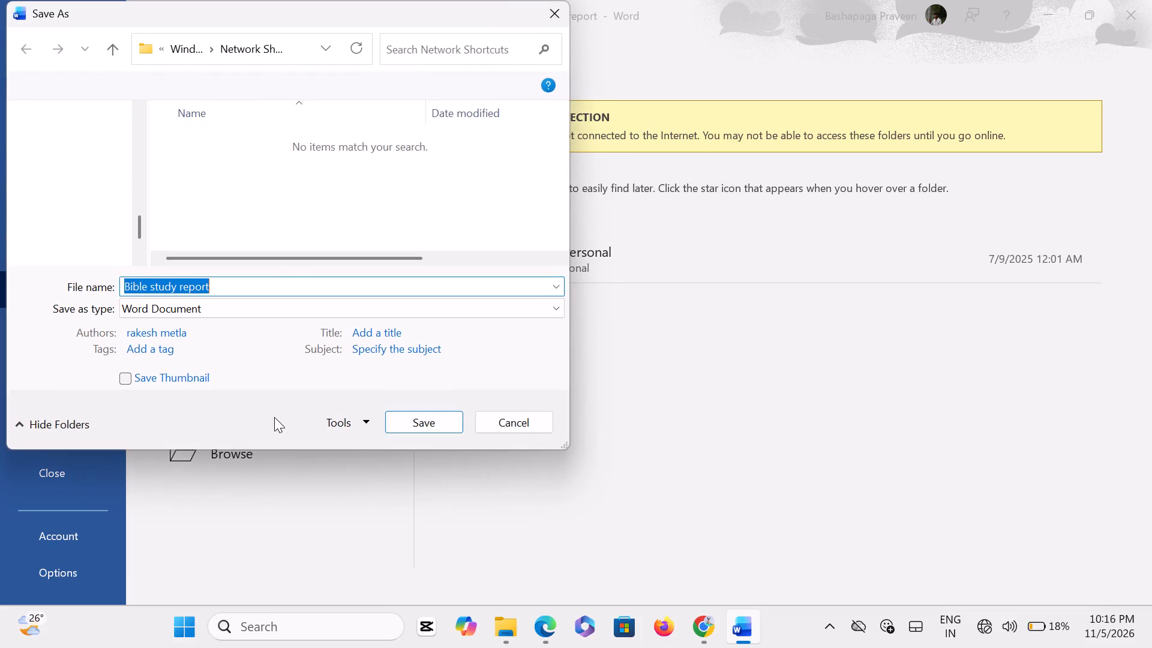
{"action": "left_click", "coordinate": [232, 280]}
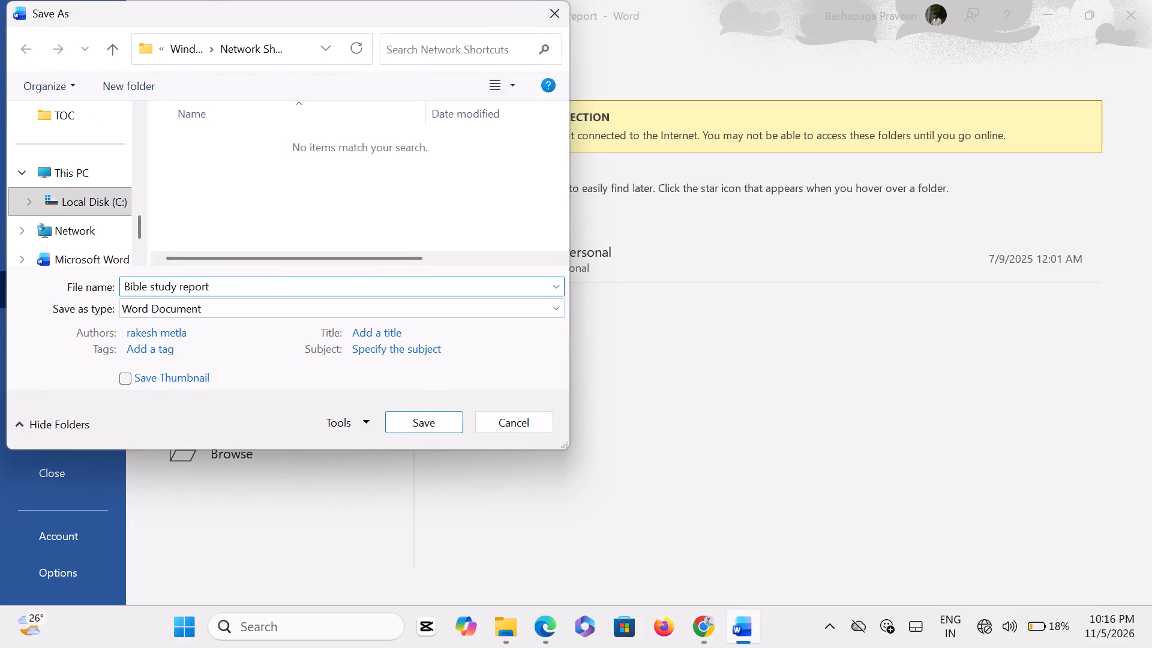
{"action": "key", "text": "space"}
{"action": "key", "text": "b"}
{"action": "scroll", "coordinate": [89, 149], "scroll_direction": "up", "scroll_amount": 1}
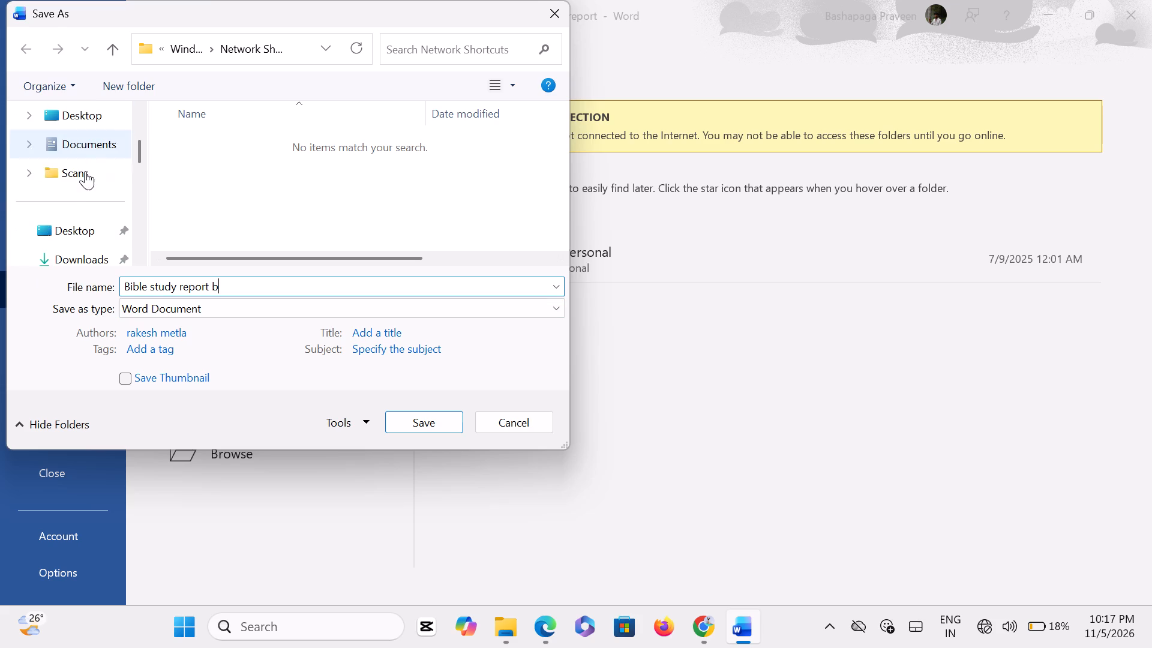
{"action": "left_click", "coordinate": [82, 219]}
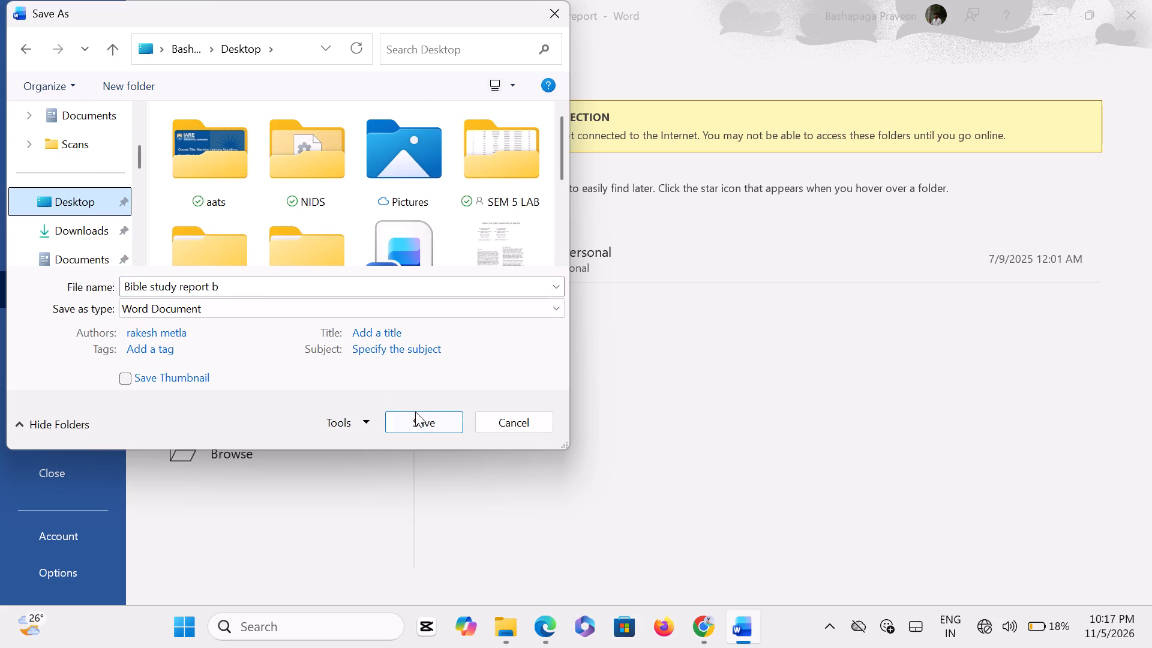
Finish saving the report copy to the Desktop as the Word Document "Bible study report b".
{"action": "left_click", "coordinate": [415, 425]}
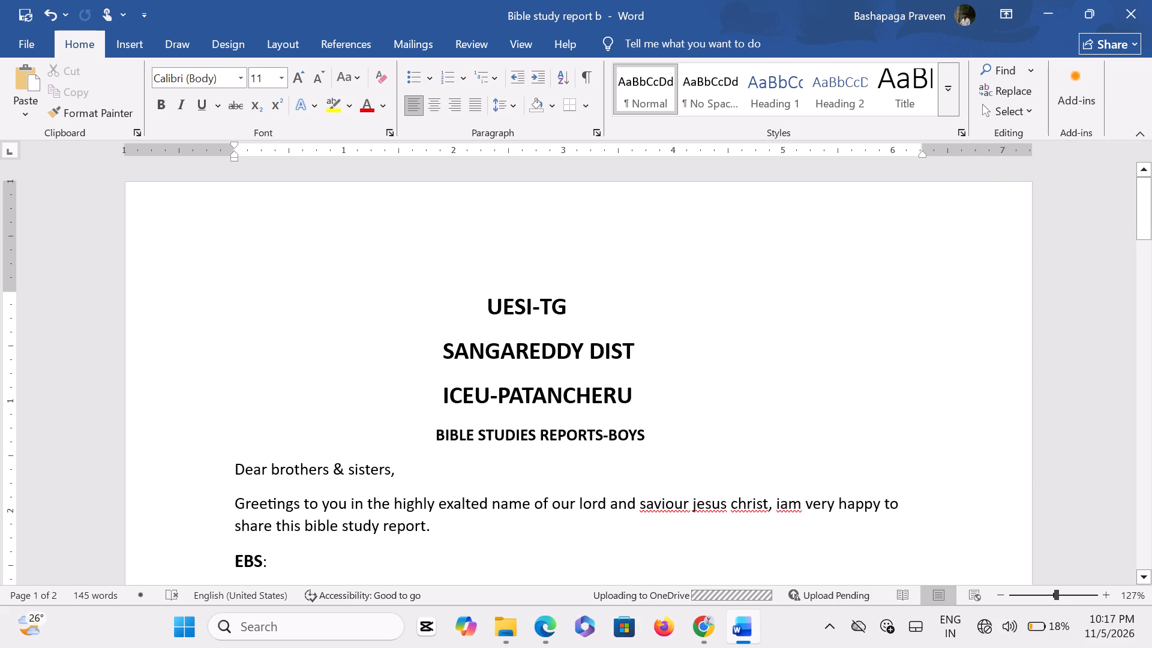
Turn on the computer's Wi-Fi so the saved report can upload to OneDrive.
{"action": "left_click", "coordinate": [1011, 647]}
{"action": "left_click", "coordinate": [864, 301]}
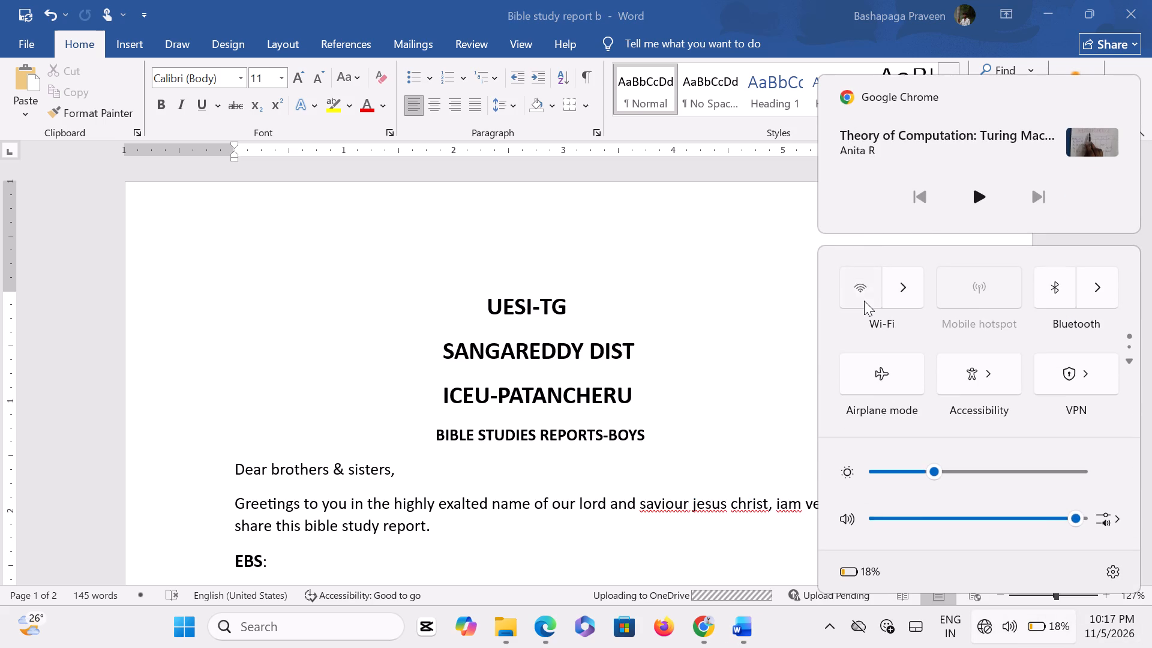
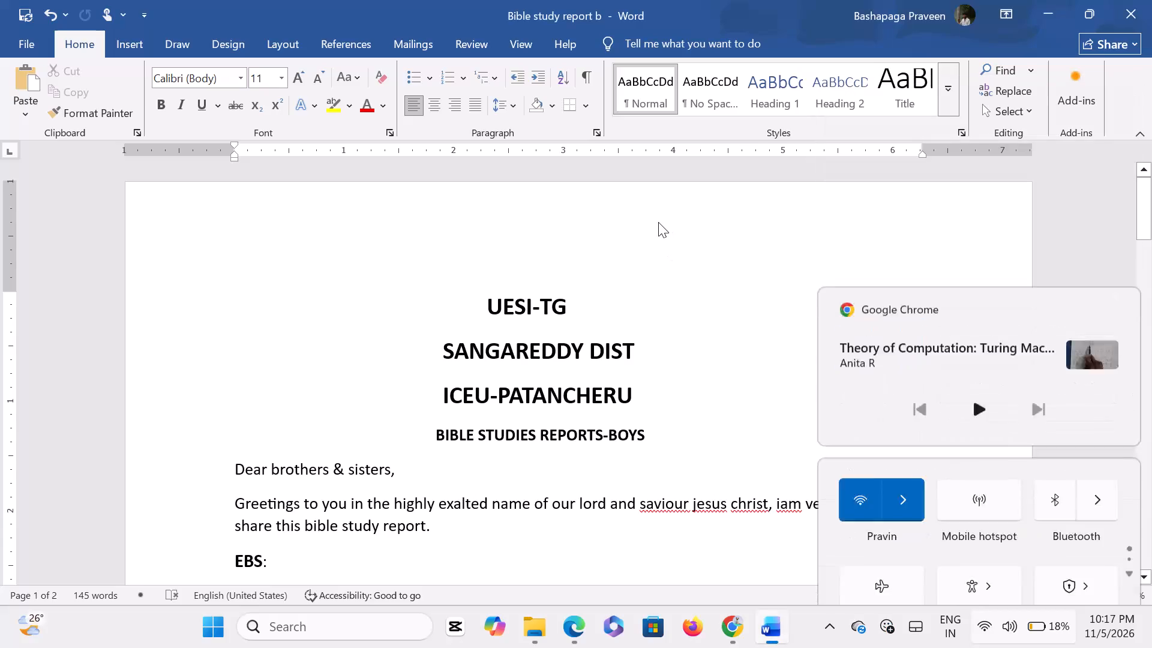
Minimize the Word window holding the Bible study report to reveal the desktop.
{"action": "left_click", "coordinate": [1030, 5]}
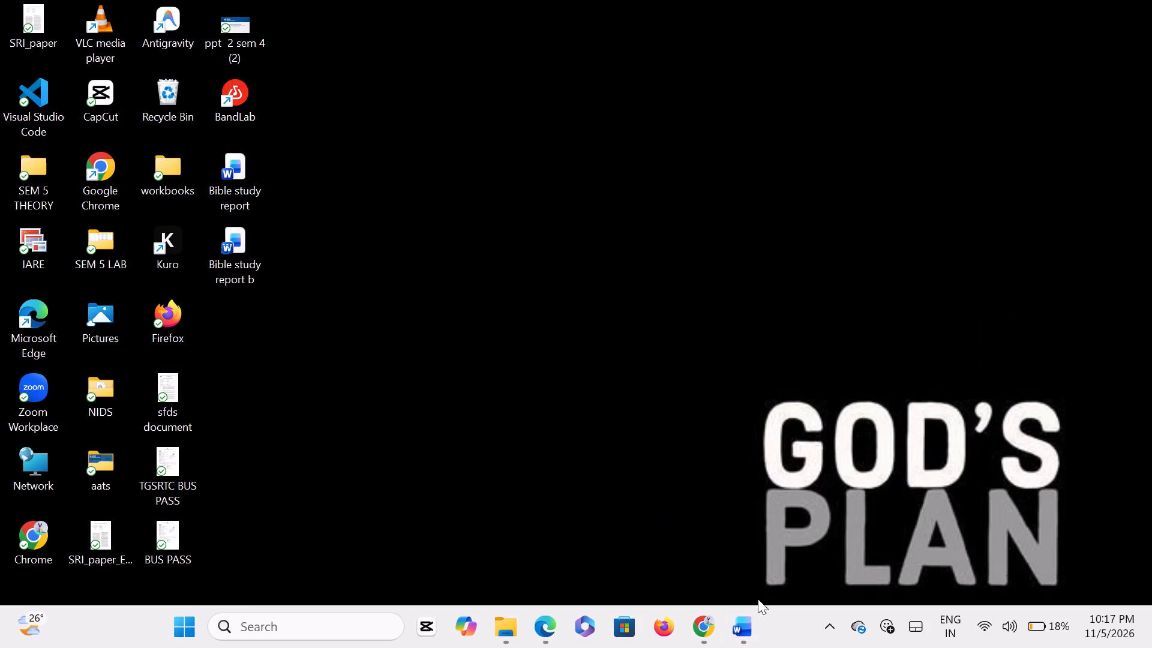
Switch back to Word and close the Bible study report.
{"action": "left_click", "coordinate": [744, 620]}
{"action": "left_click", "coordinate": [1130, 0]}
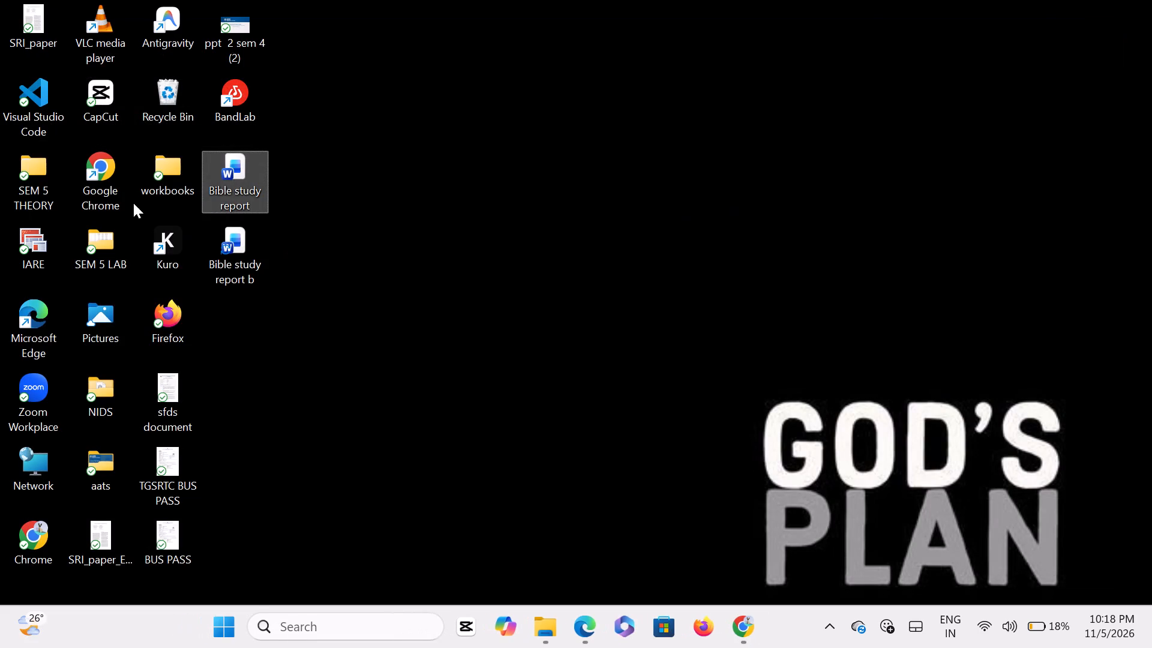
Share the "Bible study report b" file from the desktop through Unigram, sending it to Saved Messages.
{"action": "right_click", "coordinate": [244, 243]}
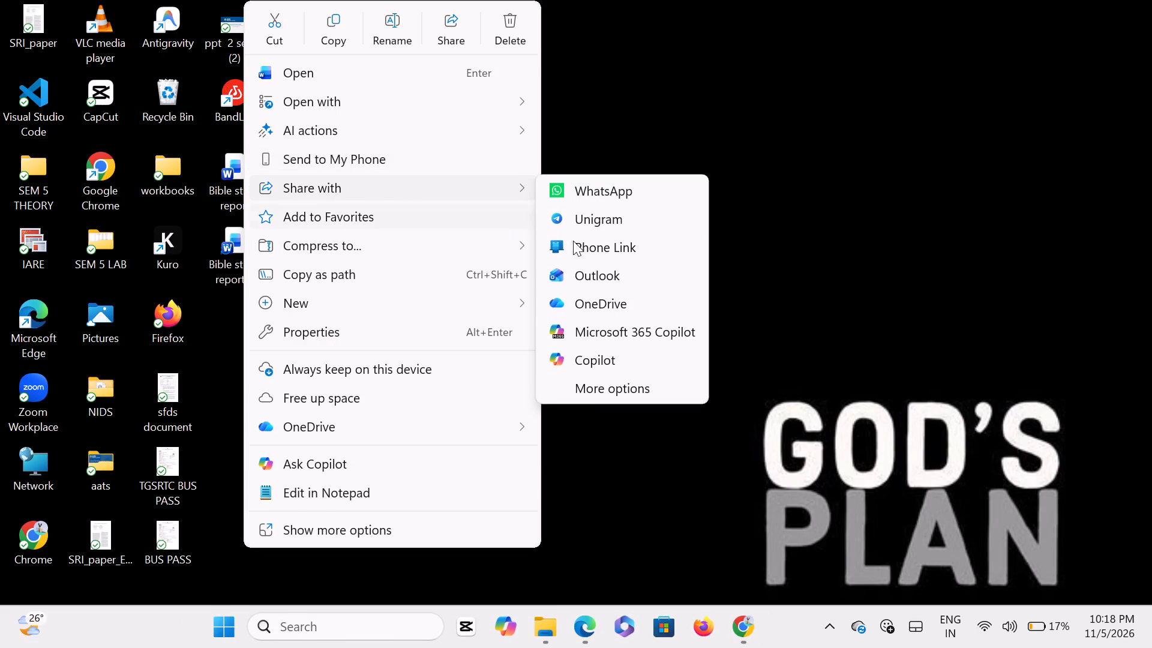
{"action": "left_click", "coordinate": [590, 221]}
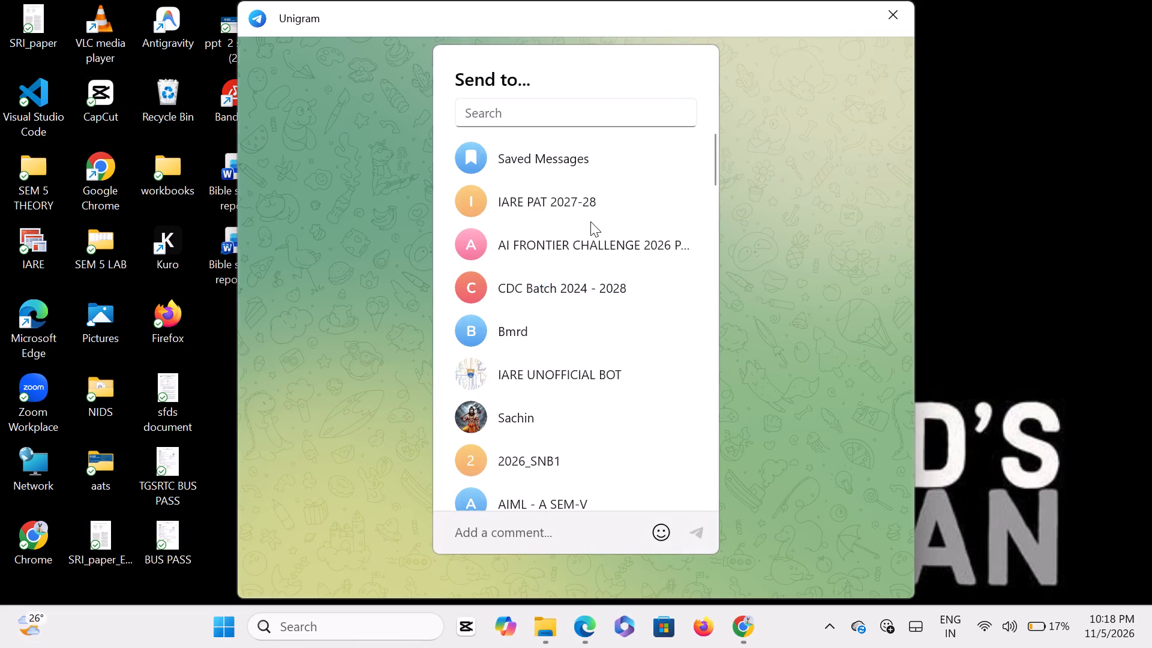
{"action": "left_click", "coordinate": [567, 171]}
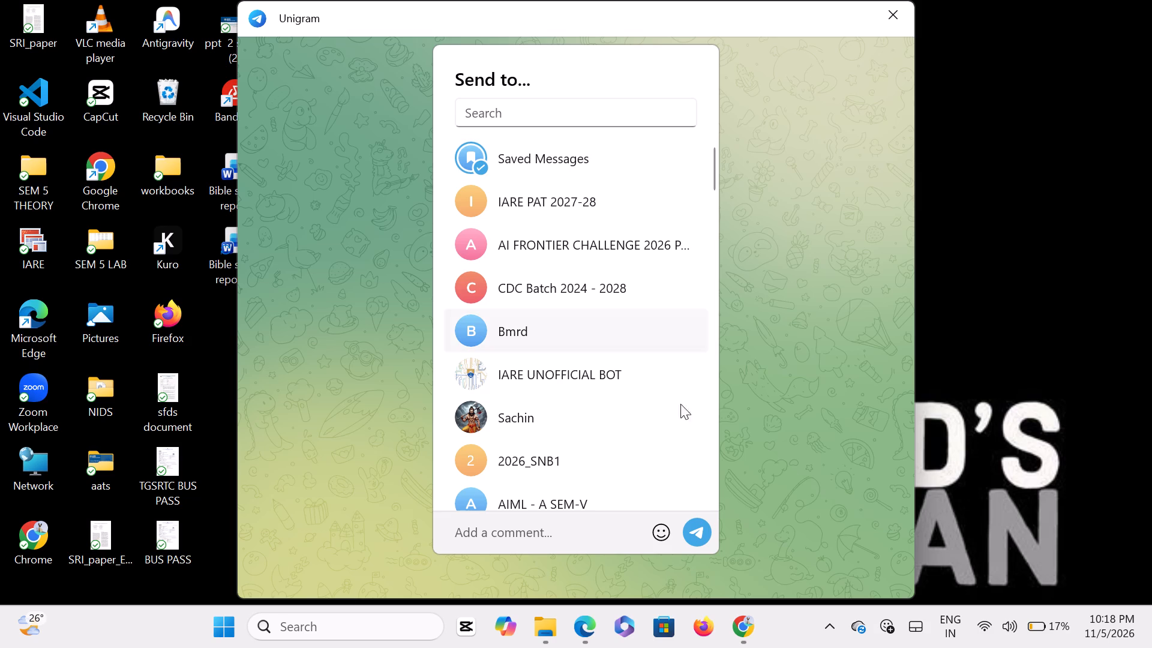
{"action": "left_click", "coordinate": [691, 524]}
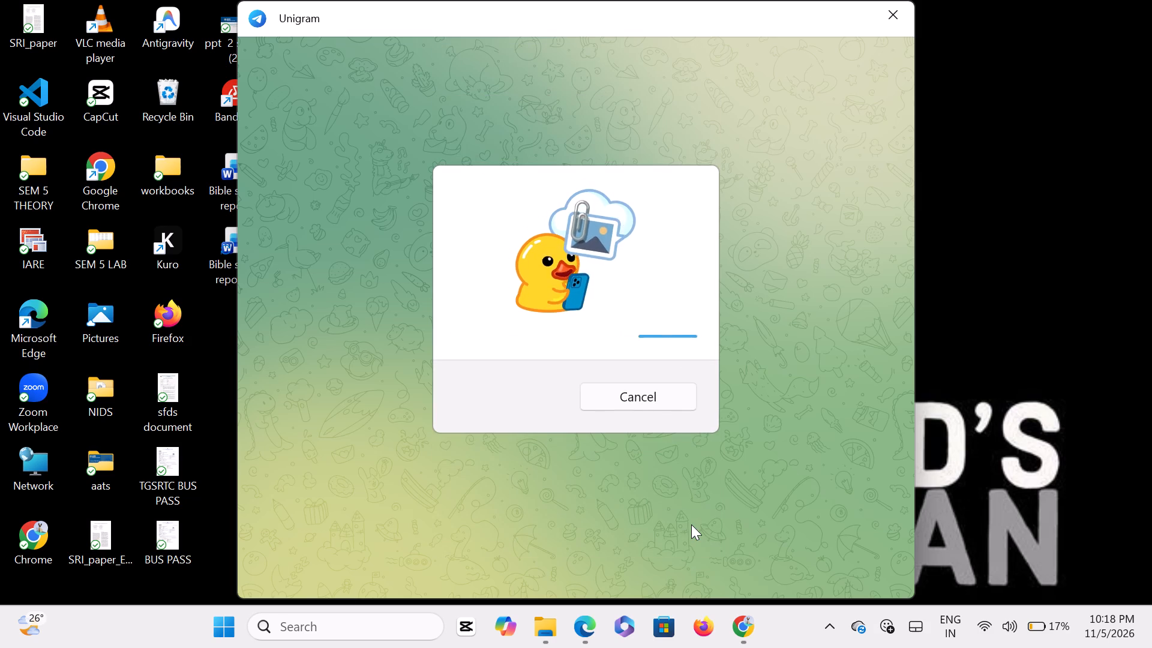
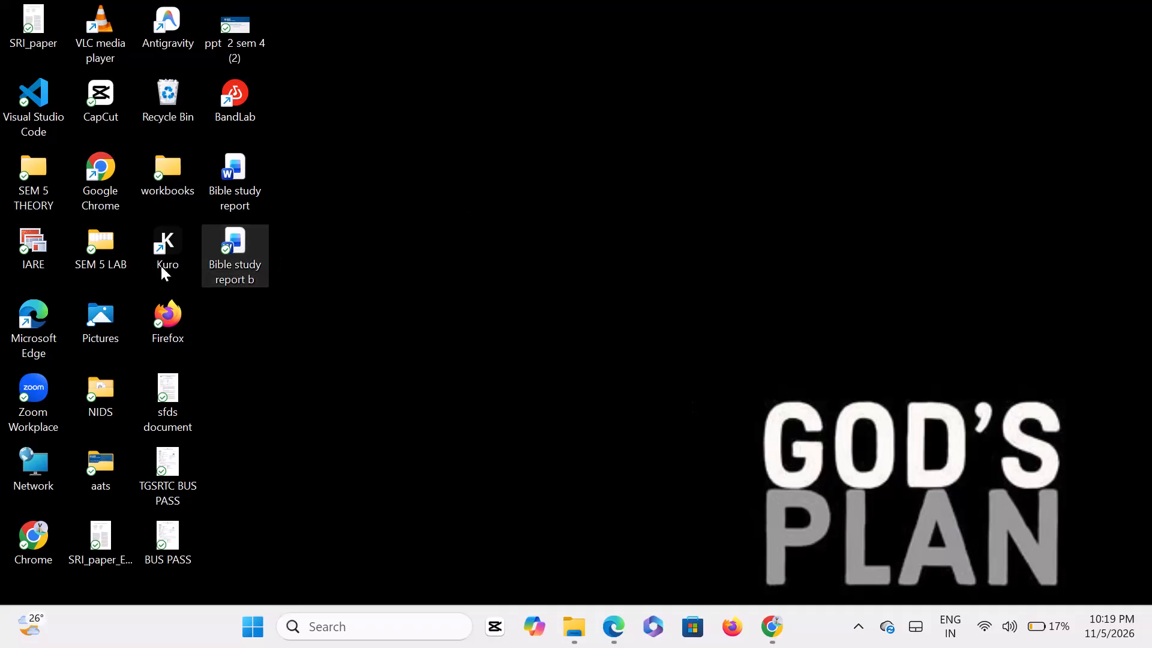
Launch the Kuro application from its desktop shortcut.
{"action": "left_click_drag", "start_coordinate": [164, 223], "coordinate": [169, 239]}
{"action": "double_click", "coordinate": [169, 239]}
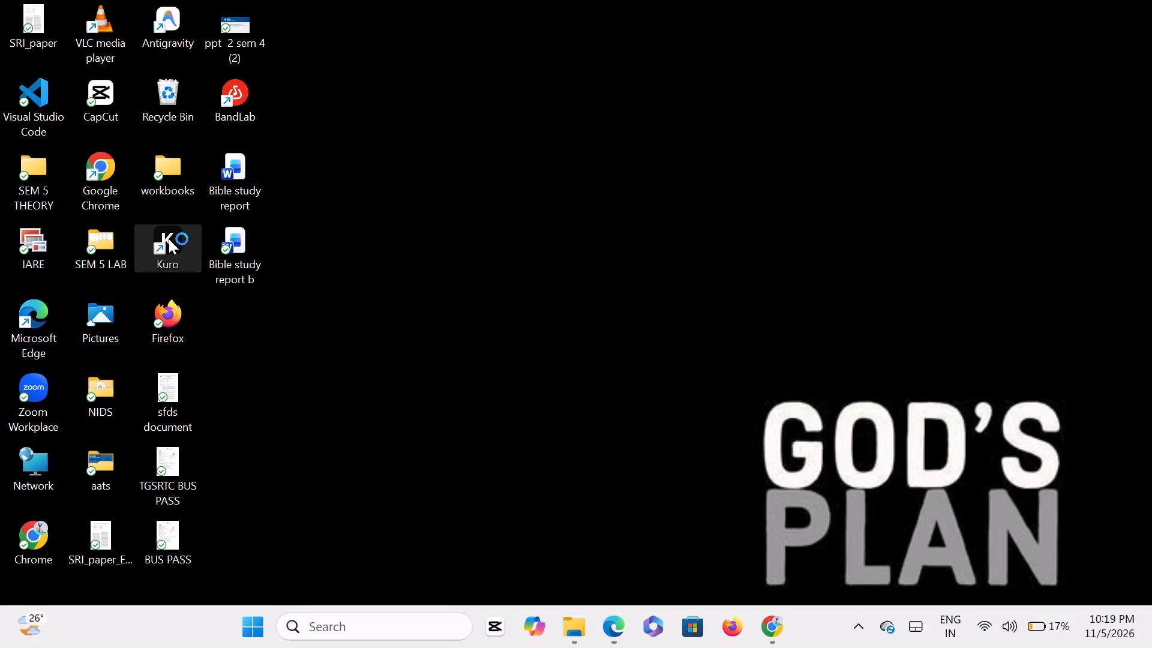
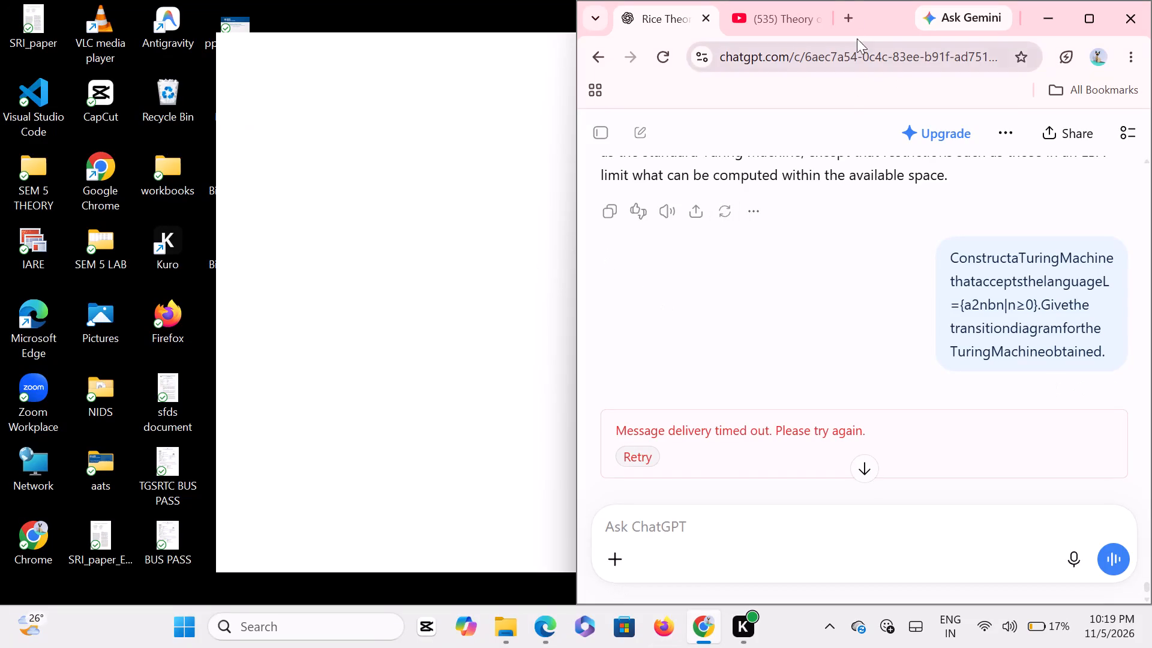
Open leetcode.com in a new Chrome tab and maximise the browser window.
{"action": "left_click", "coordinate": [849, 11]}
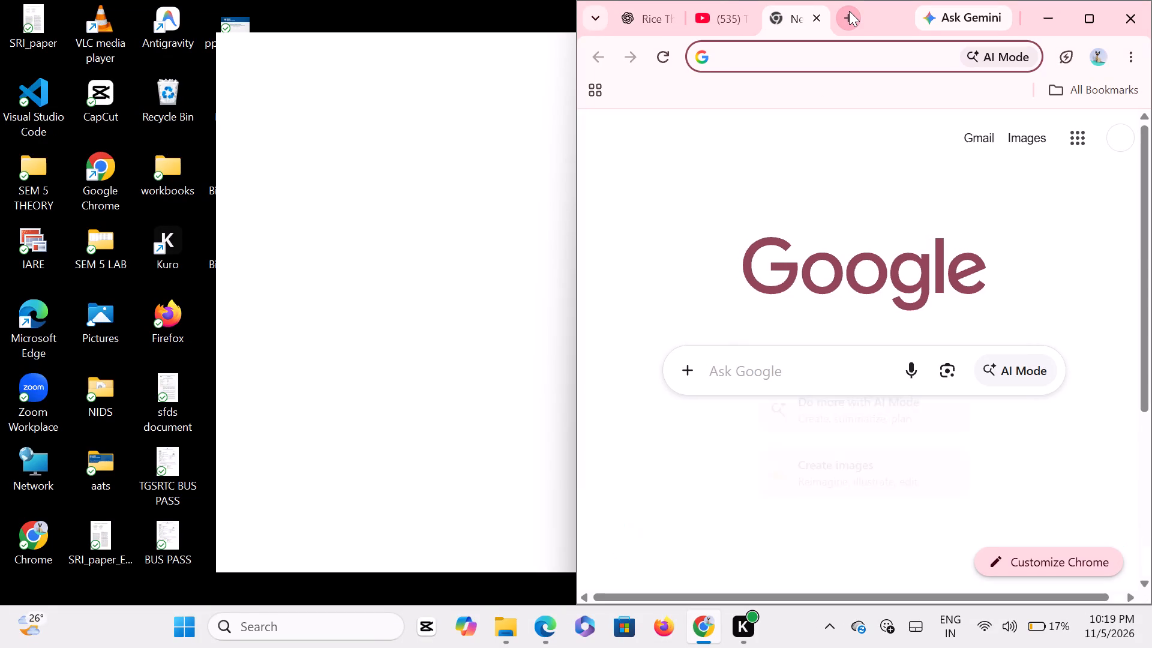
{"action": "type", "text": "le"}
{"action": "key", "text": "Return"}
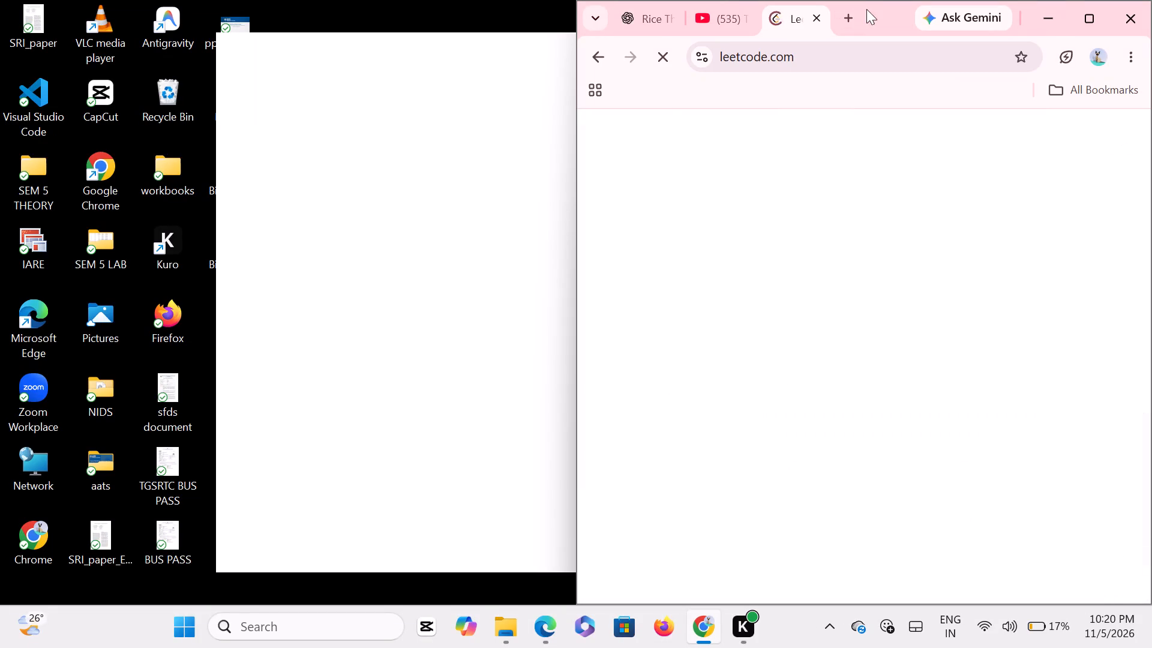
{"action": "left_click", "coordinate": [1080, 6]}
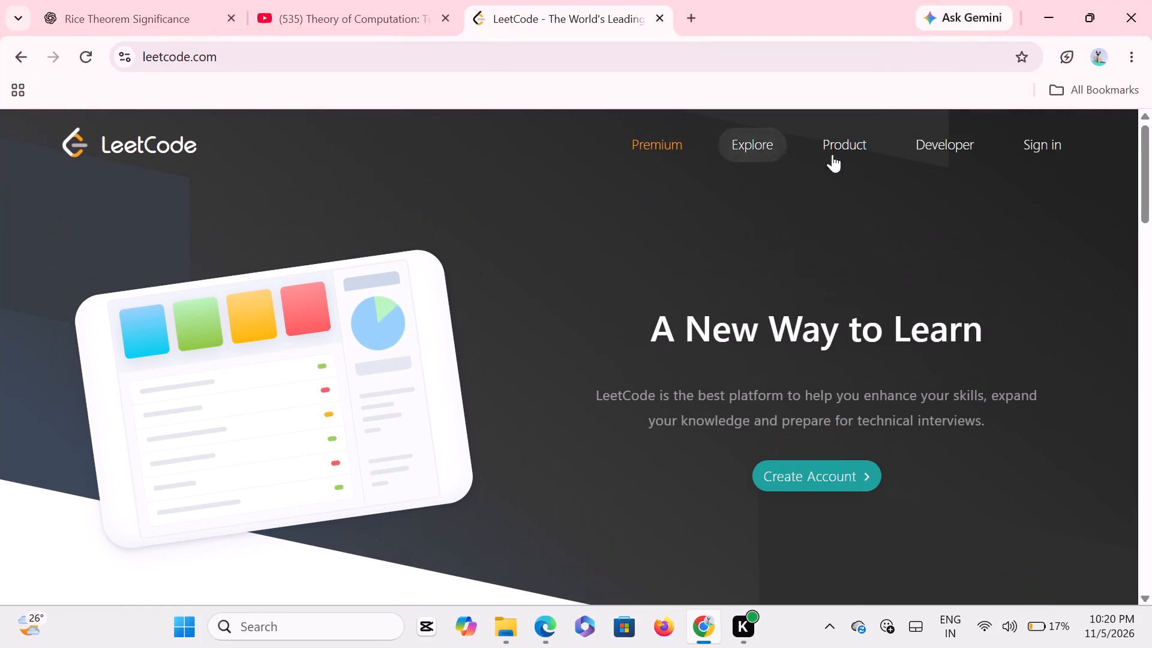
Open LeetCode's account creation page from the home page.
{"action": "left_click", "coordinate": [809, 478]}
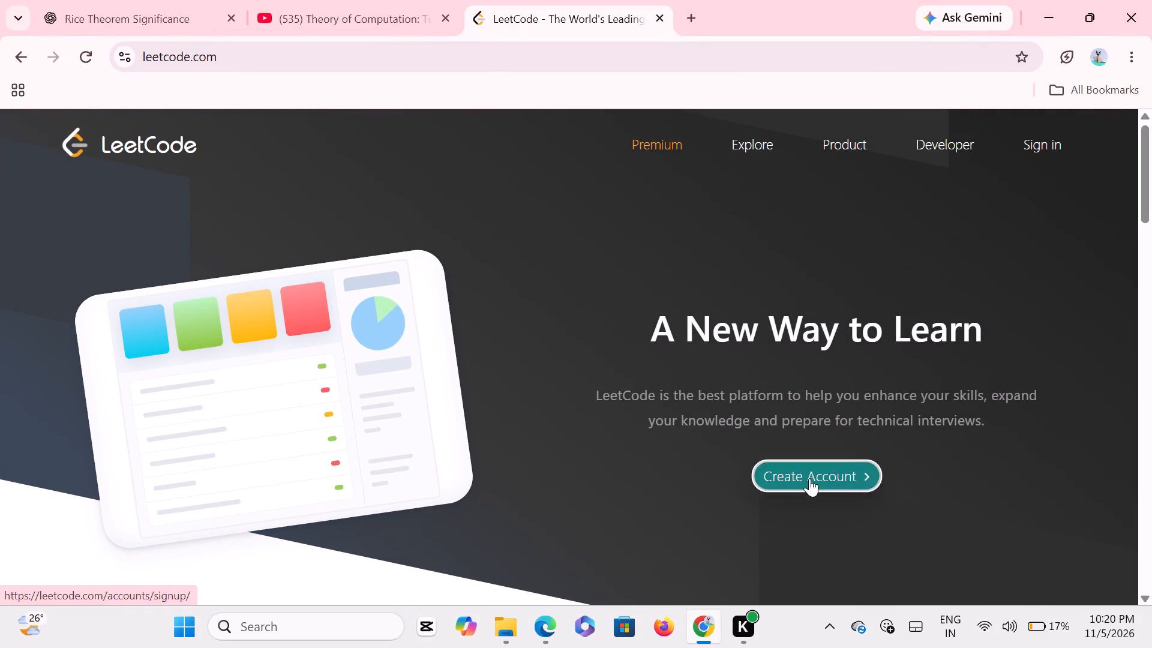